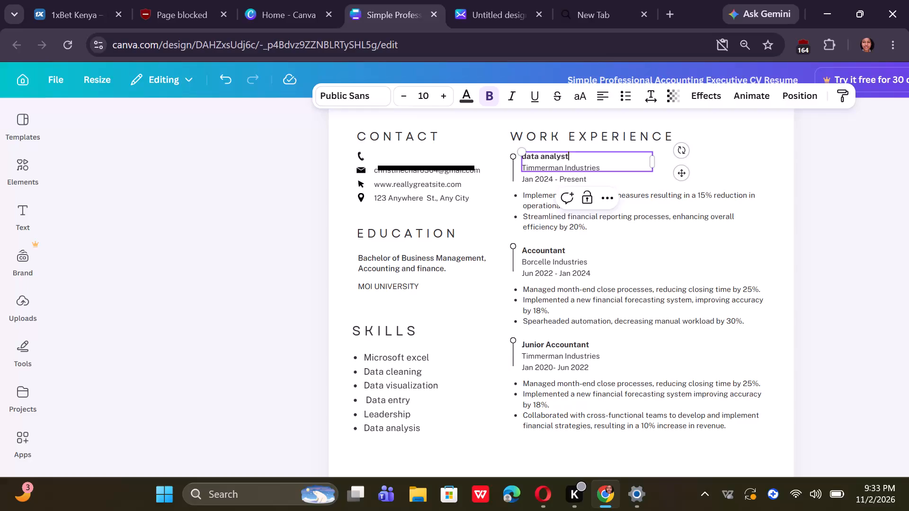
Change the first job title under Work Experience to "data analysis".
key("BackSpace")
key("BackSpace")
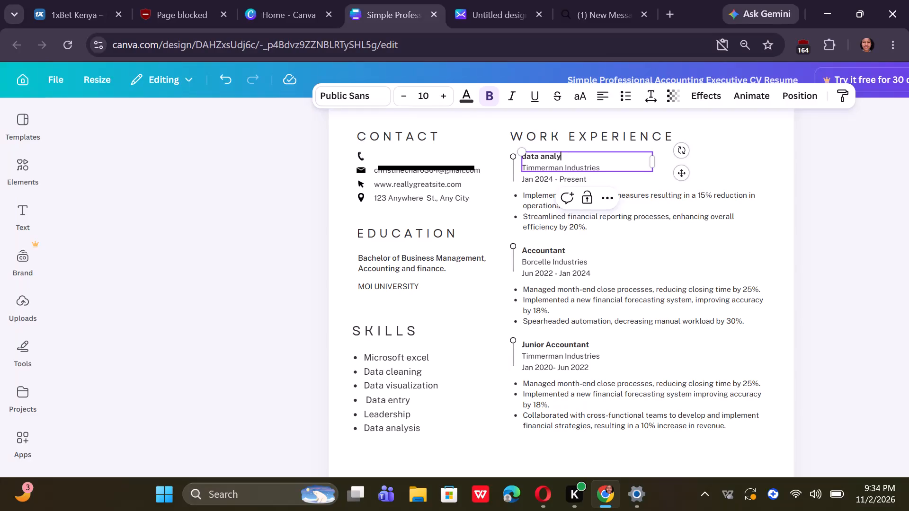
type("sis")
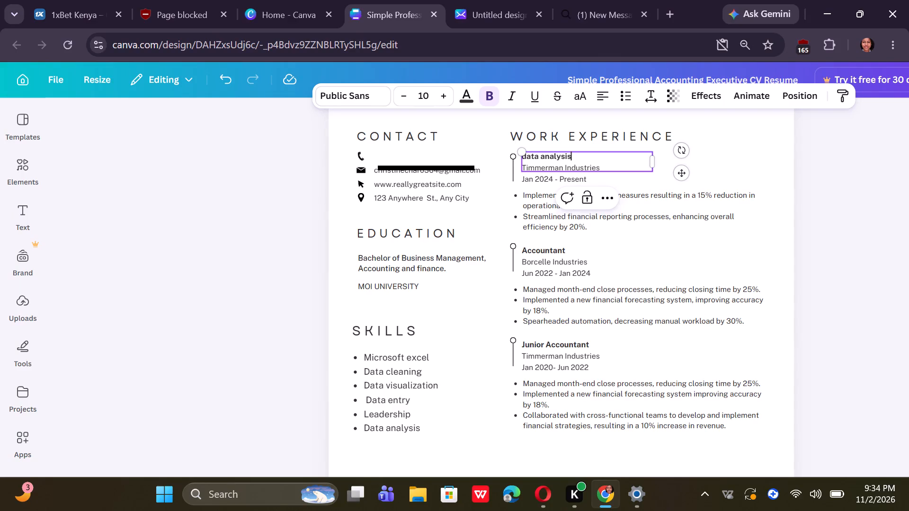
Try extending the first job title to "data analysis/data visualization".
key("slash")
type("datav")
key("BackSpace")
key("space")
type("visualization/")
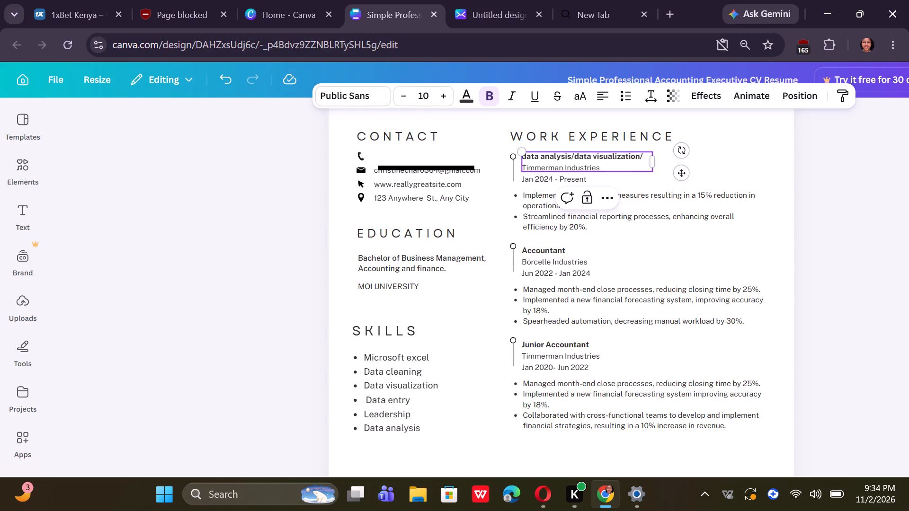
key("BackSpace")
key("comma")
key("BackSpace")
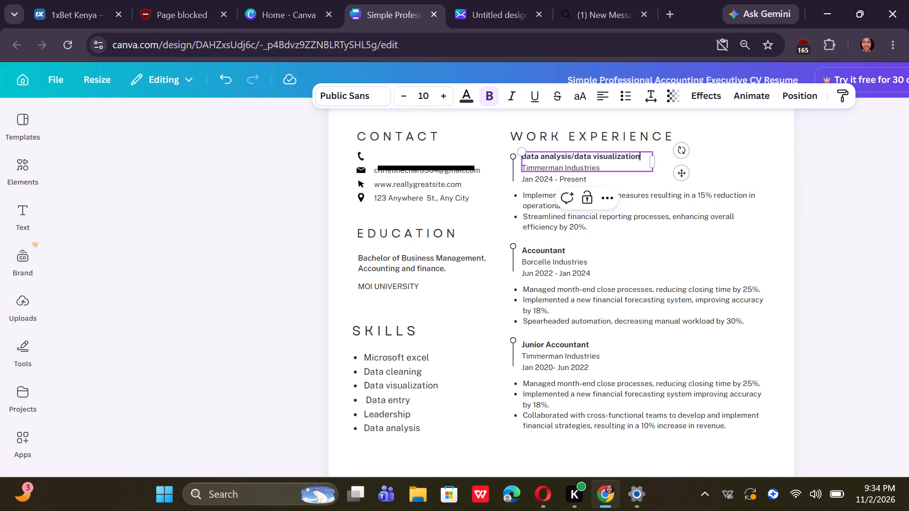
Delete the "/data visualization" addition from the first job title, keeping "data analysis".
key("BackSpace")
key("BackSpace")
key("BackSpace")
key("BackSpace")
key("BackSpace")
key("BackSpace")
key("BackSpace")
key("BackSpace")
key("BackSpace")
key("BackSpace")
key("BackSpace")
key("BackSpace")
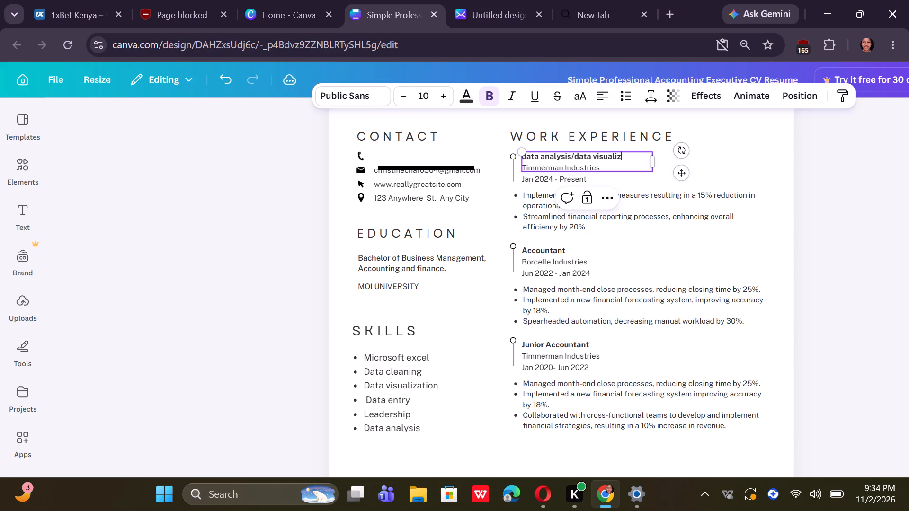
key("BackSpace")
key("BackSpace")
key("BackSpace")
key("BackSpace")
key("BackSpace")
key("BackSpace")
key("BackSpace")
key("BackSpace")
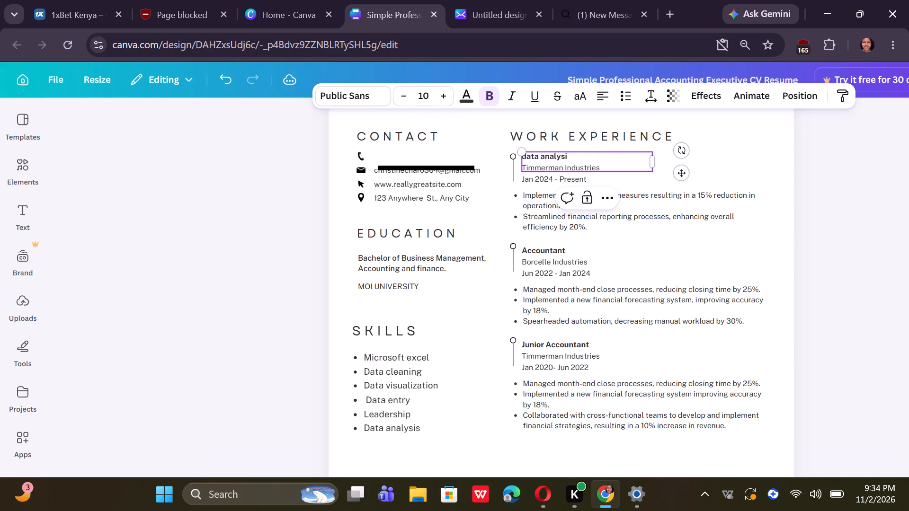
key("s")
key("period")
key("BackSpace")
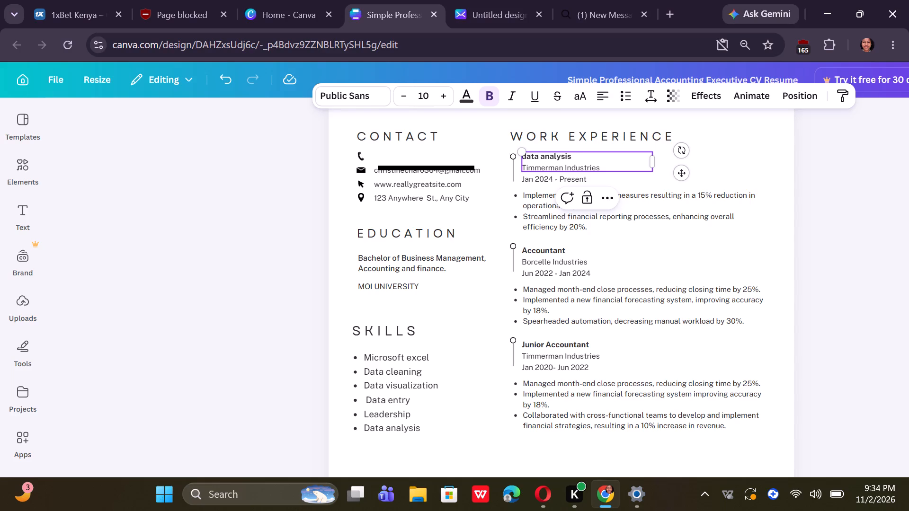
Extend the first job title to "data analysis/visualization,cleaning" and undo the final "ing".
key("slash")
type("visualization")
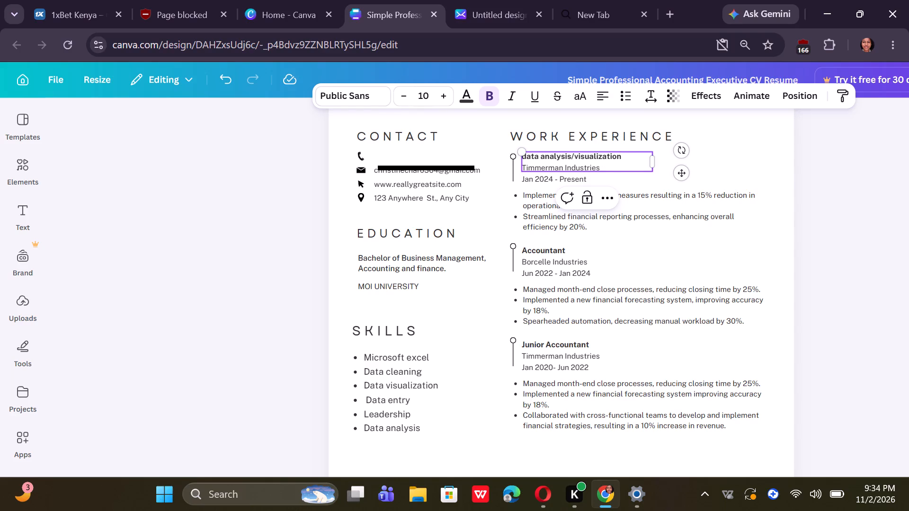
key("comma")
key("c")
type("leaning")
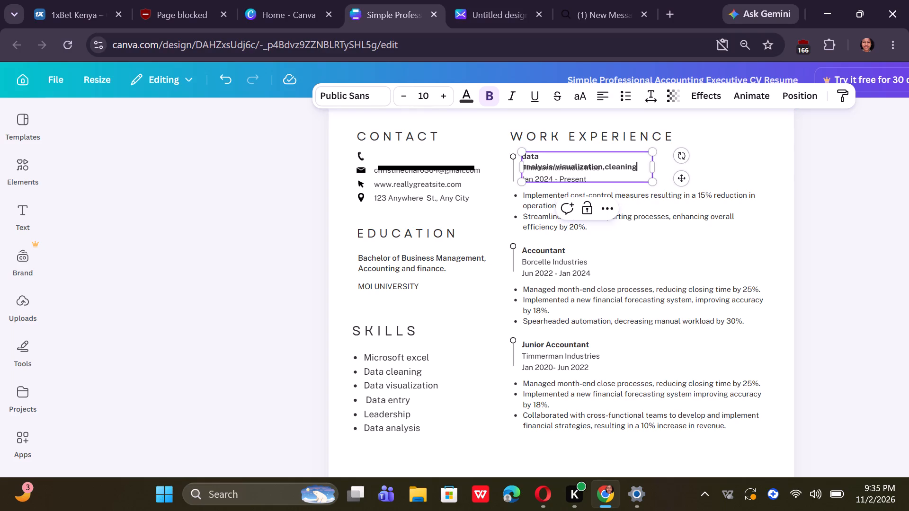
left_click(642, 165)
left_click(222, 77)
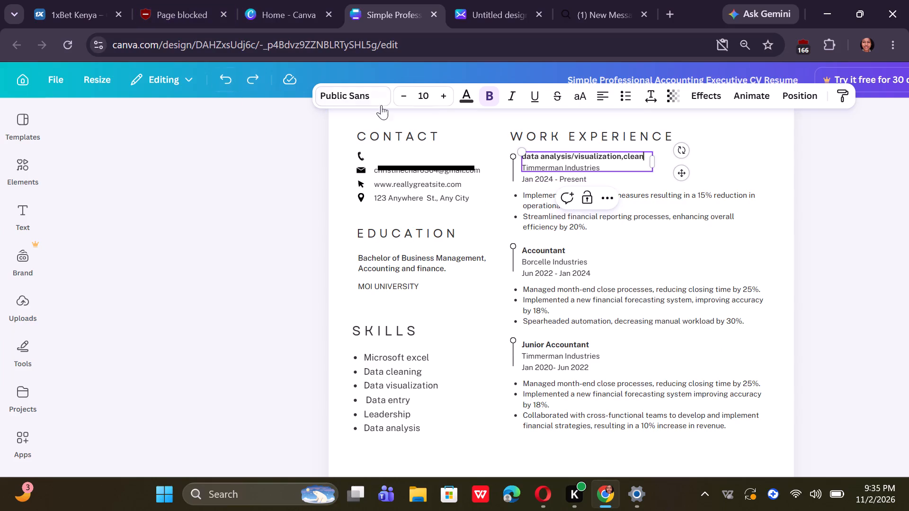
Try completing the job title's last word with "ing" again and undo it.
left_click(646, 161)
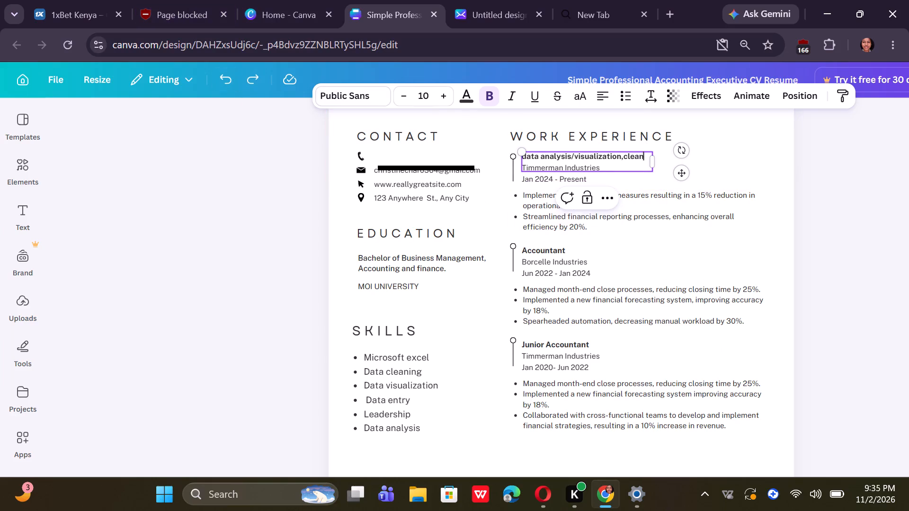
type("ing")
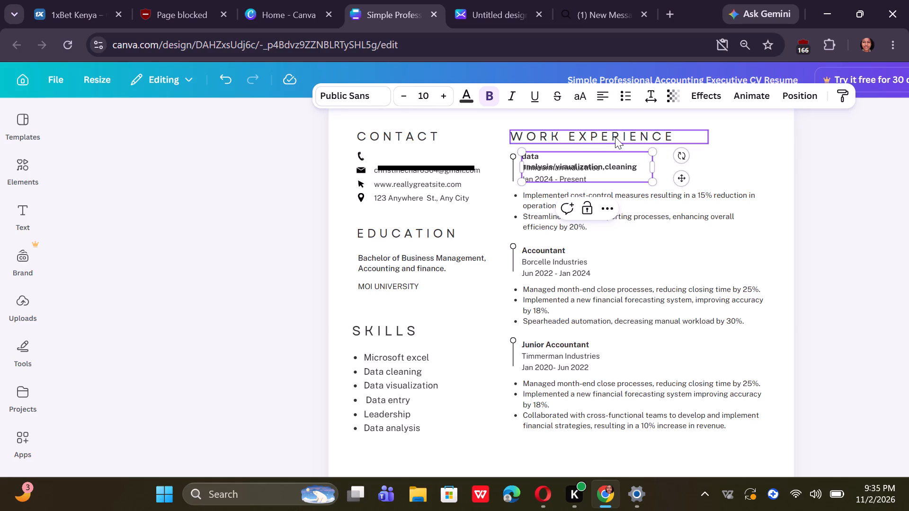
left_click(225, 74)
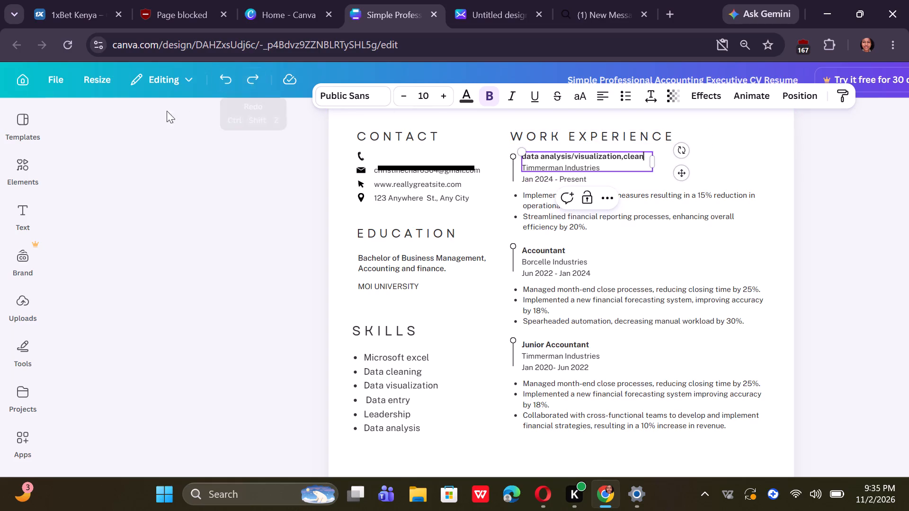
Delete the "Timmerman Industries" company line beneath the first job title.
left_click(579, 172)
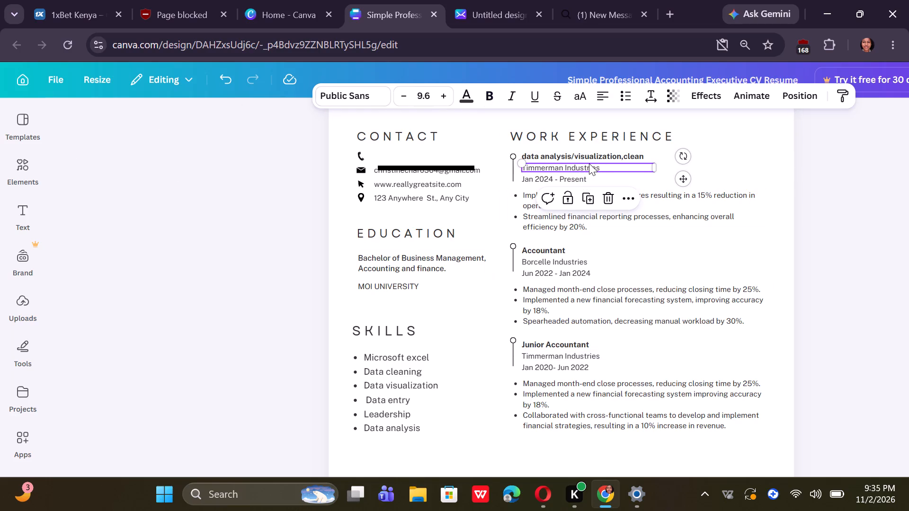
key("BackSpace")
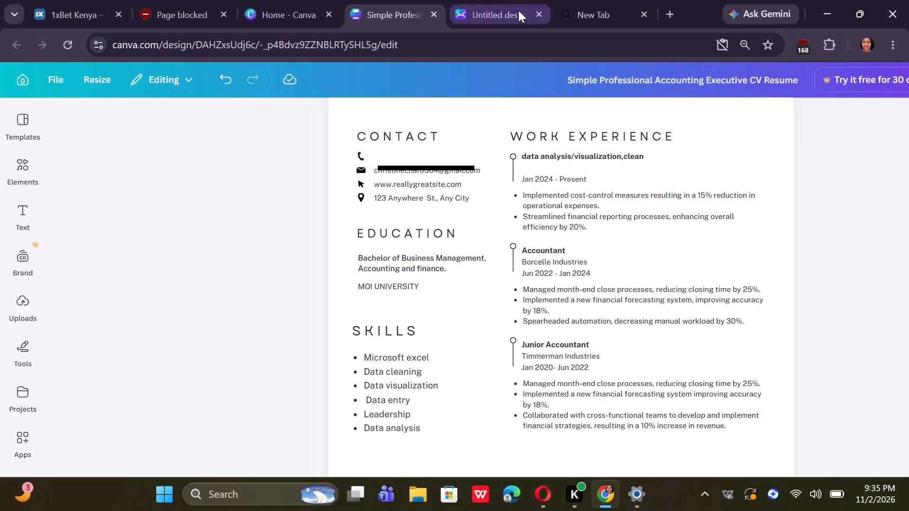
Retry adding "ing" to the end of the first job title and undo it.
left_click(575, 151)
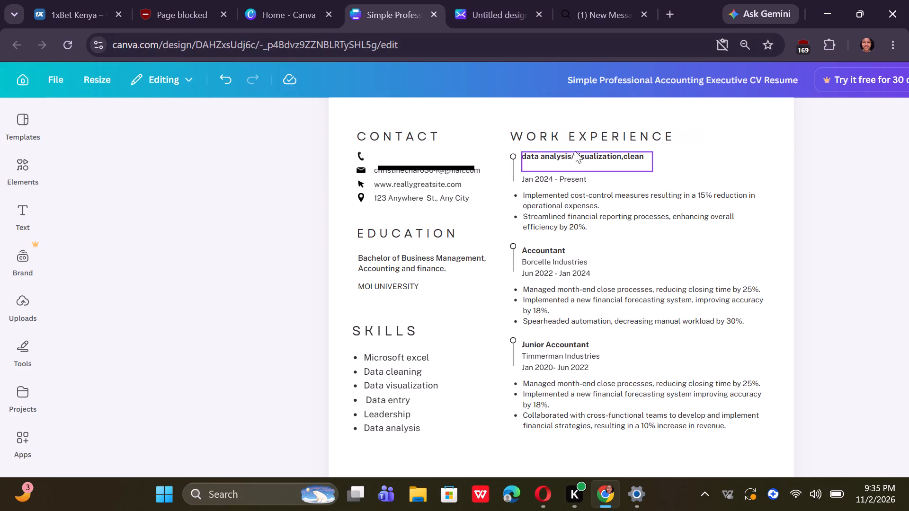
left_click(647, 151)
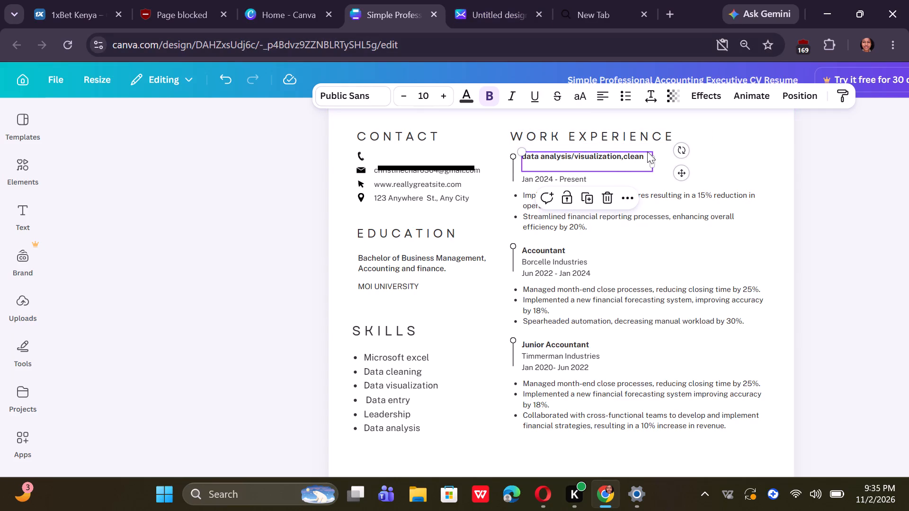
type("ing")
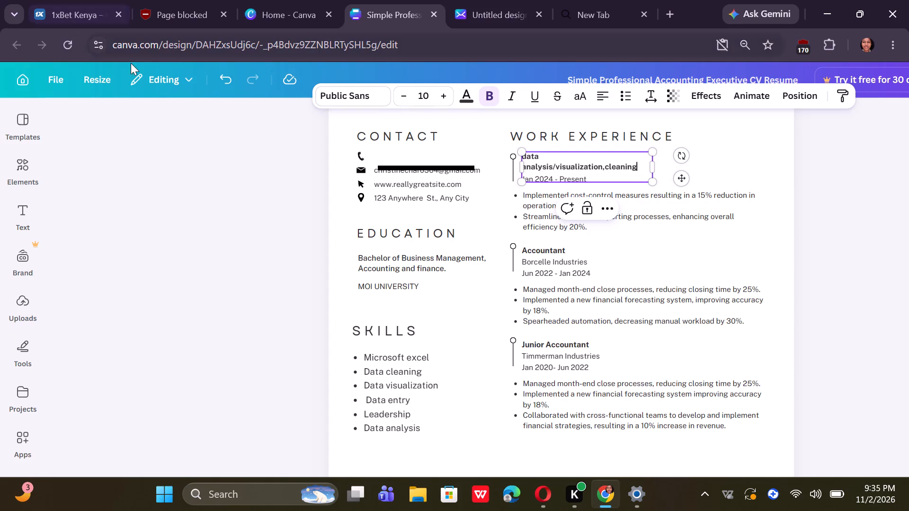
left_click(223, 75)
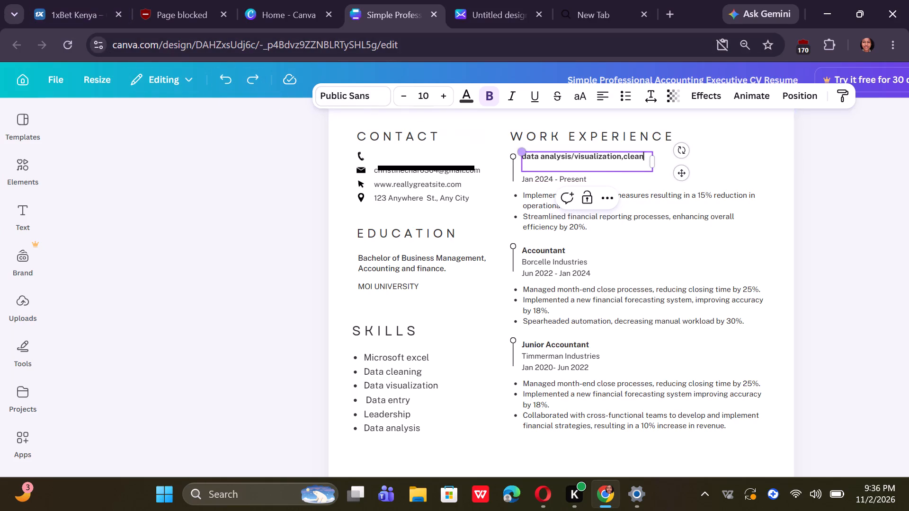
Widen the first job title's text box to about 7.8 wide.
left_click_drag(657, 161, 663, 158)
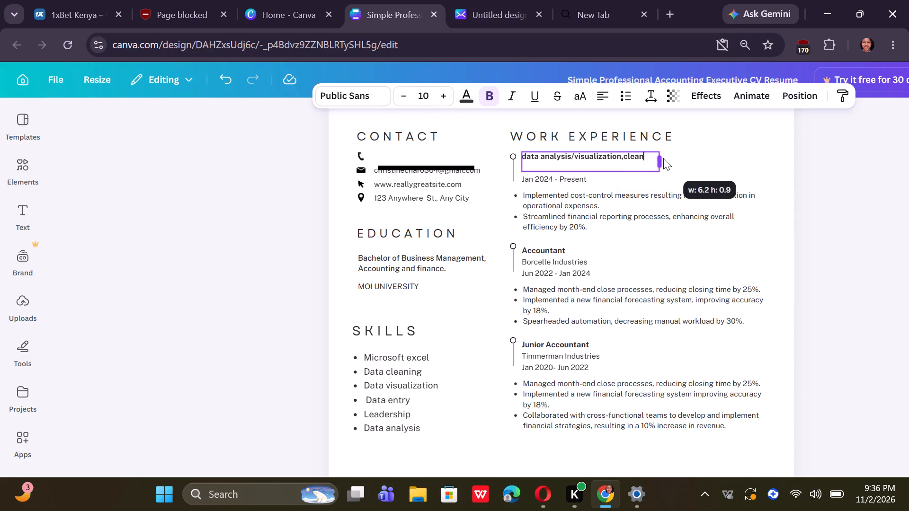
left_click_drag(663, 158, 698, 153)
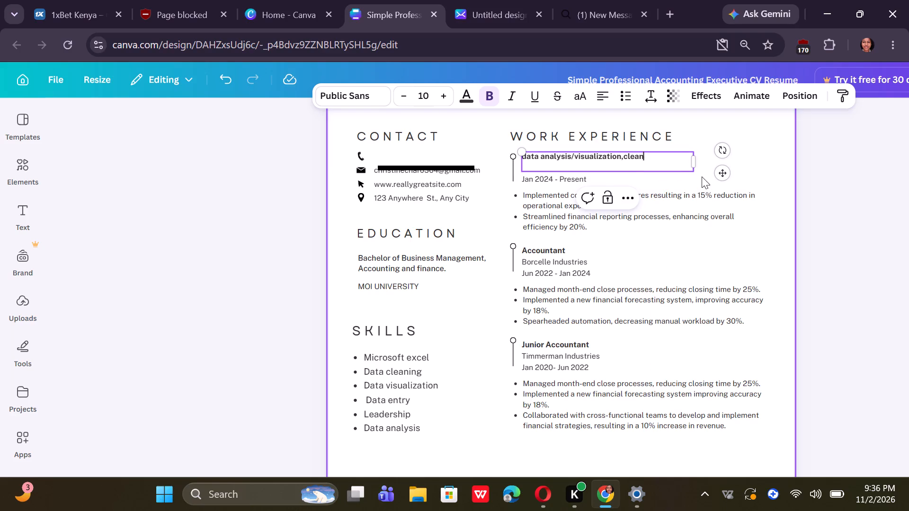
left_click_drag(693, 167, 693, 172)
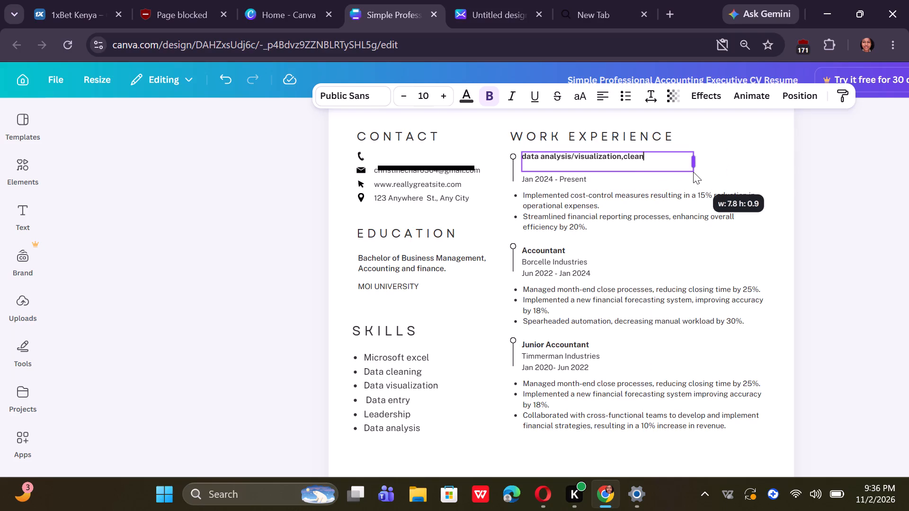
left_click_drag(693, 172, 693, 182)
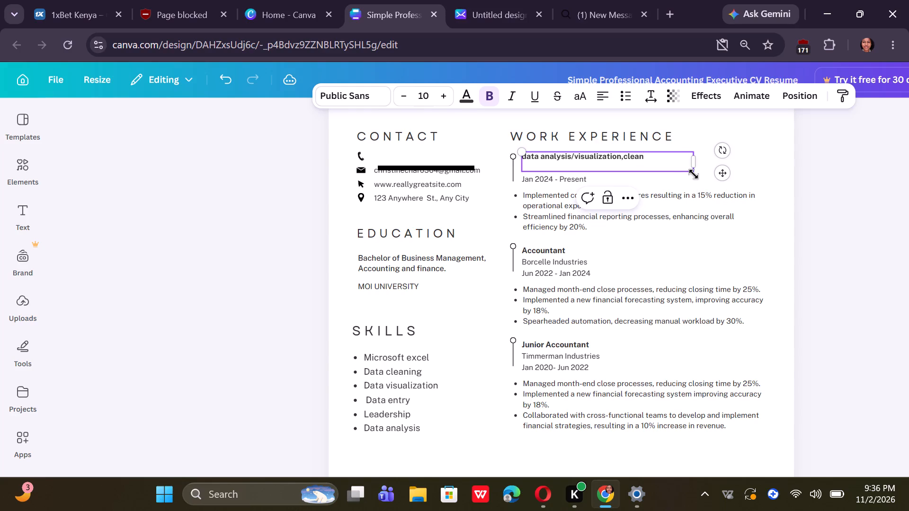
Scale up the first job title's text box to about 8.2 wide, with a font size of 10.6.
left_click_drag(694, 174, 698, 200)
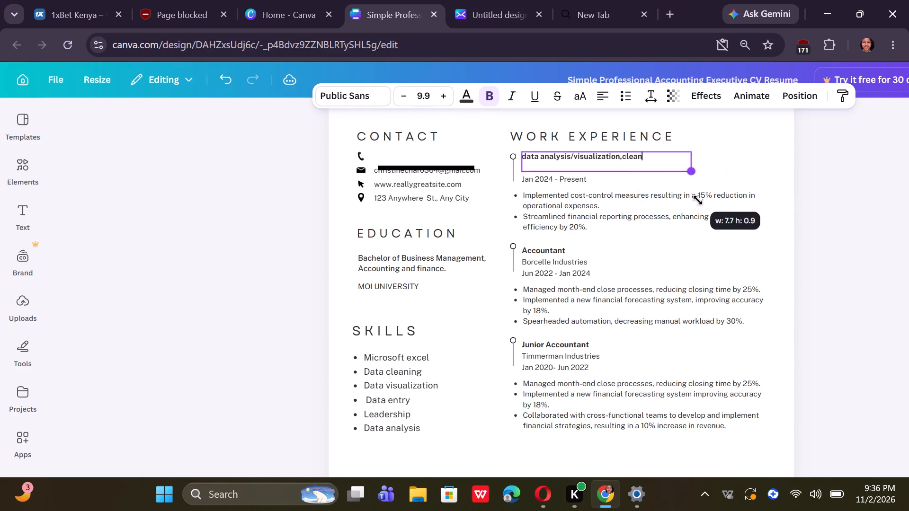
left_click_drag(698, 200, 697, 214)
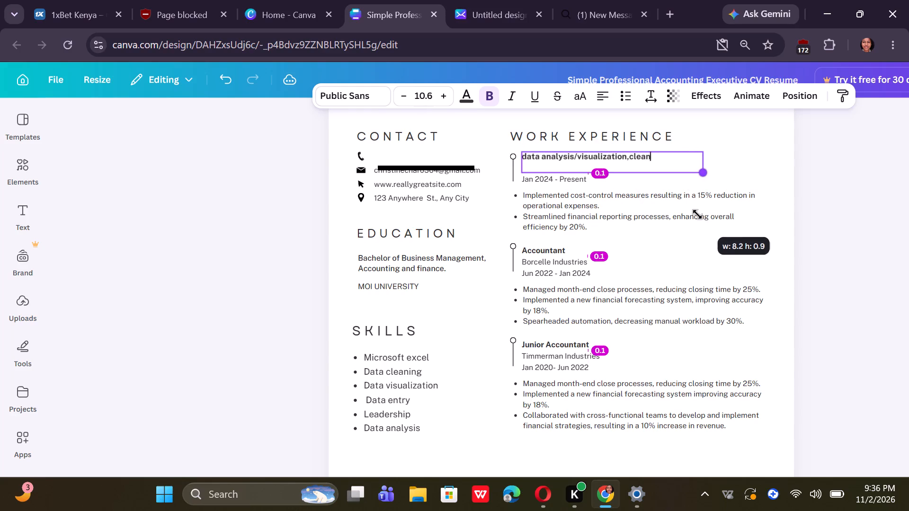
left_click_drag(697, 214, 700, 222)
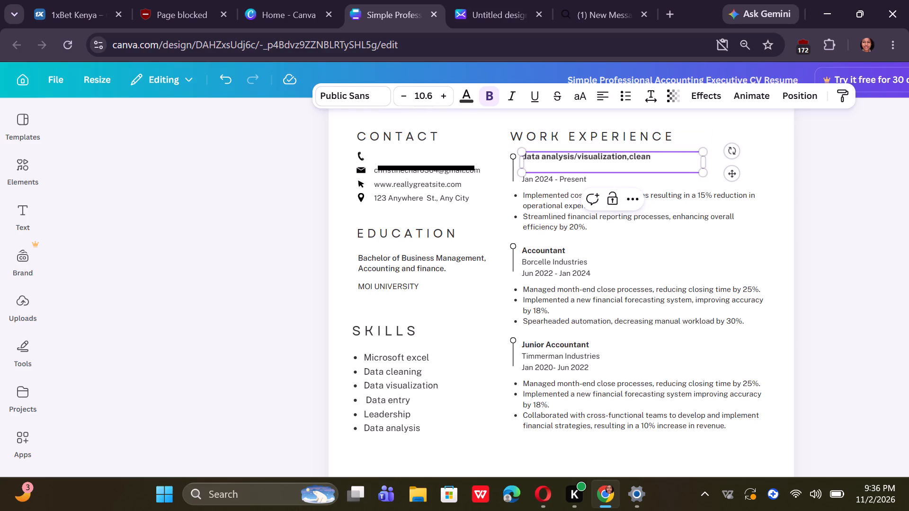
Capitalize the first letter of the first job title so it starts with "Data".
left_click(527, 155)
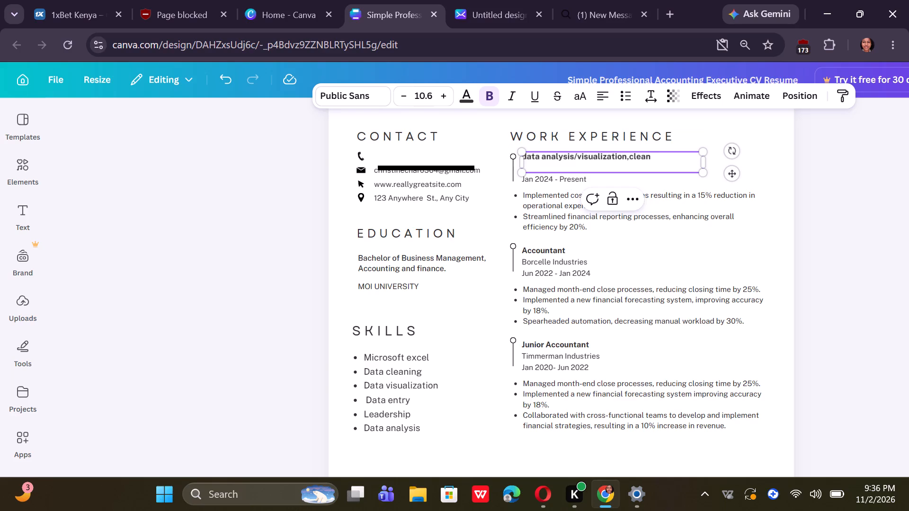
left_click(526, 157)
key("BackSpace")
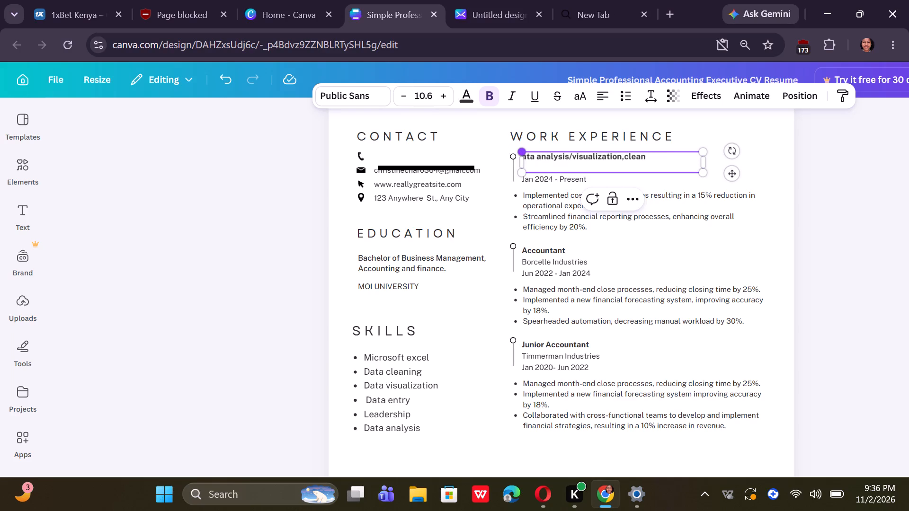
key("d")
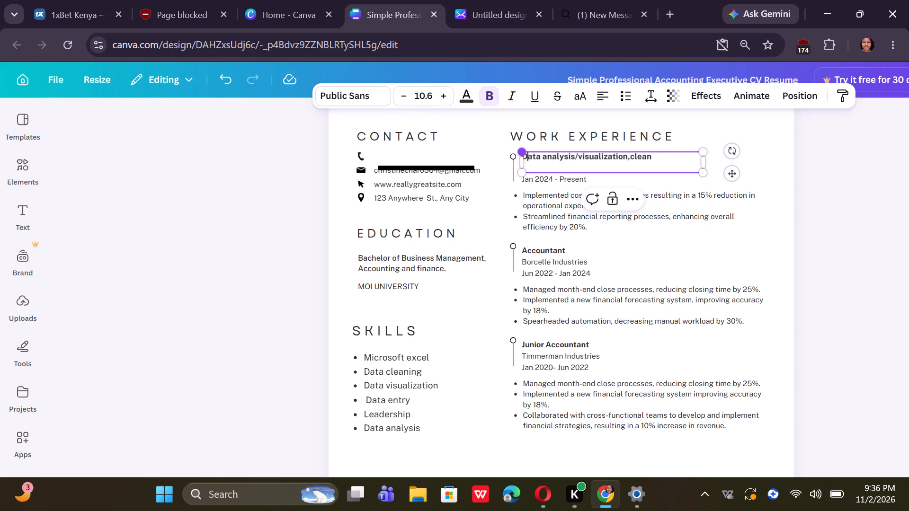
Complete the first job title as "Data analysis/visualization,cleaning and data entry.".
left_click(655, 160)
type("ing")
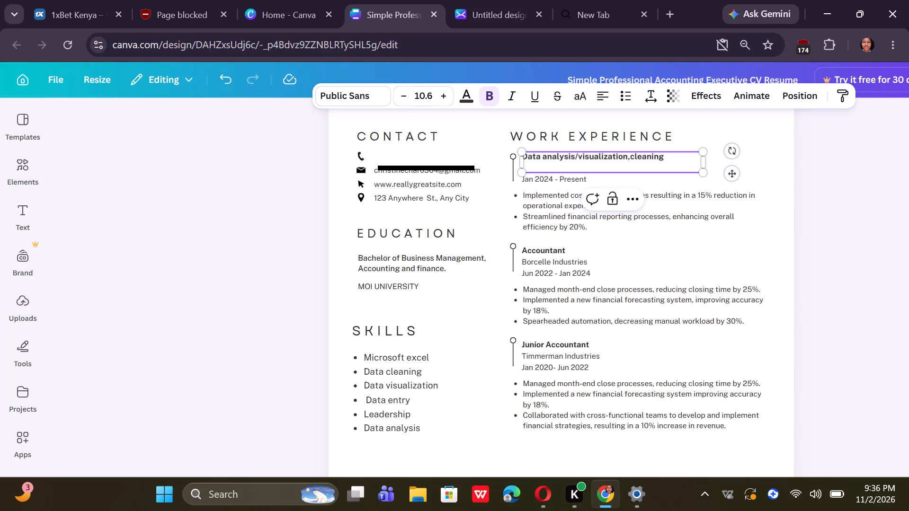
key("space")
type("an")
type("d")
key("space")
type("data en")
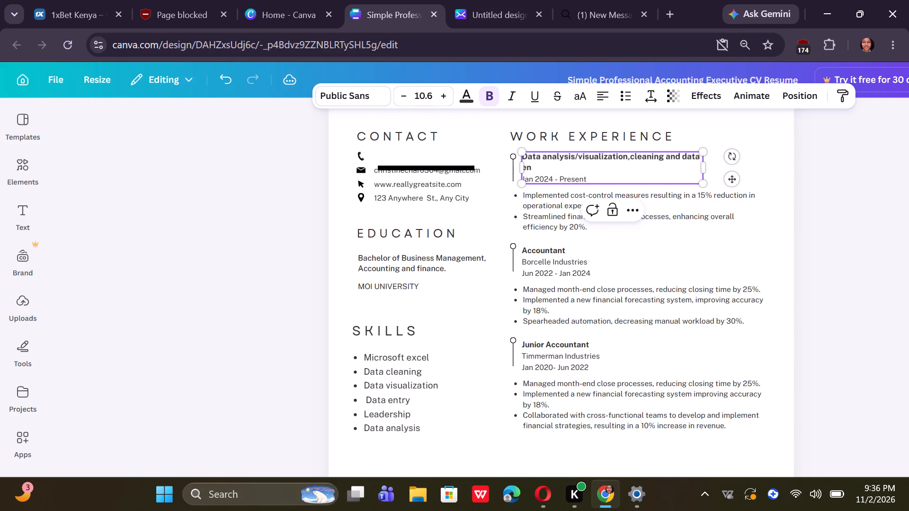
type("trt")
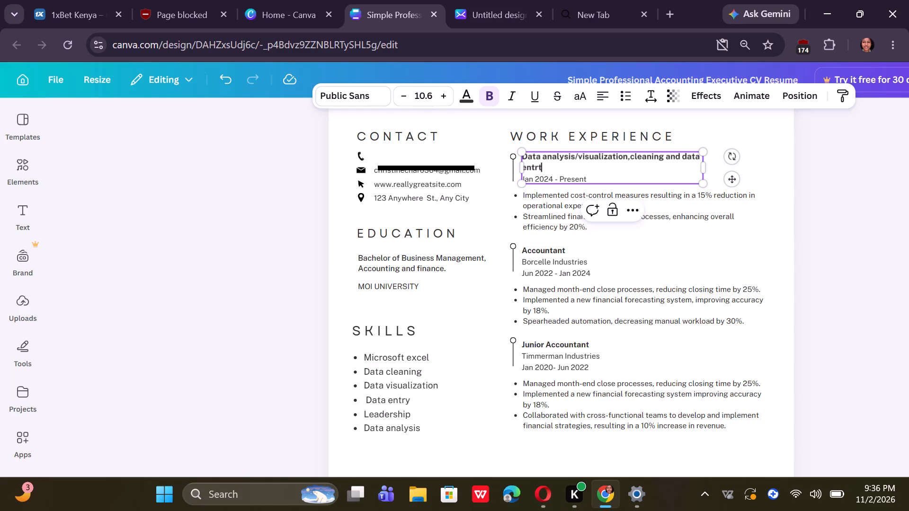
key("BackSpace")
key("BackSpace")
type("ry")
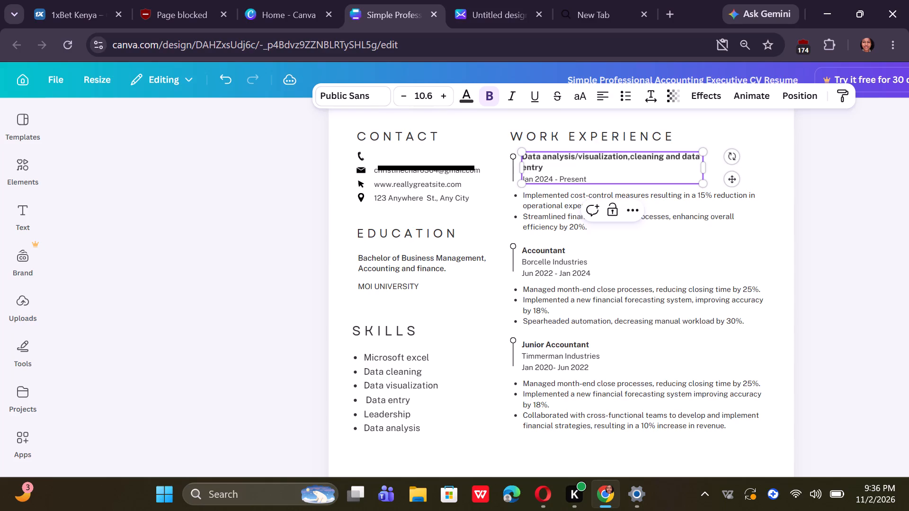
key("period")
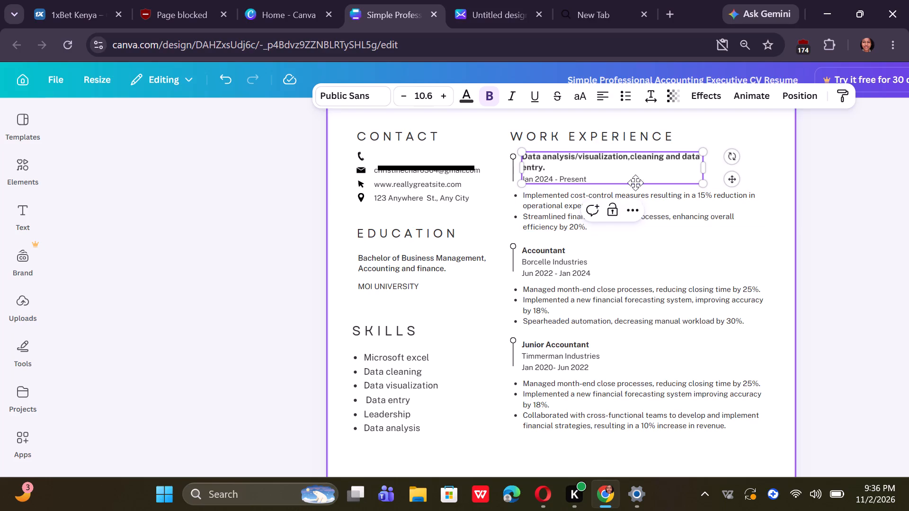
Scale up the first job title's text box to font size 12.3, extending it to the Work Experience heading's starting edge.
left_click_drag(707, 184, 714, 192)
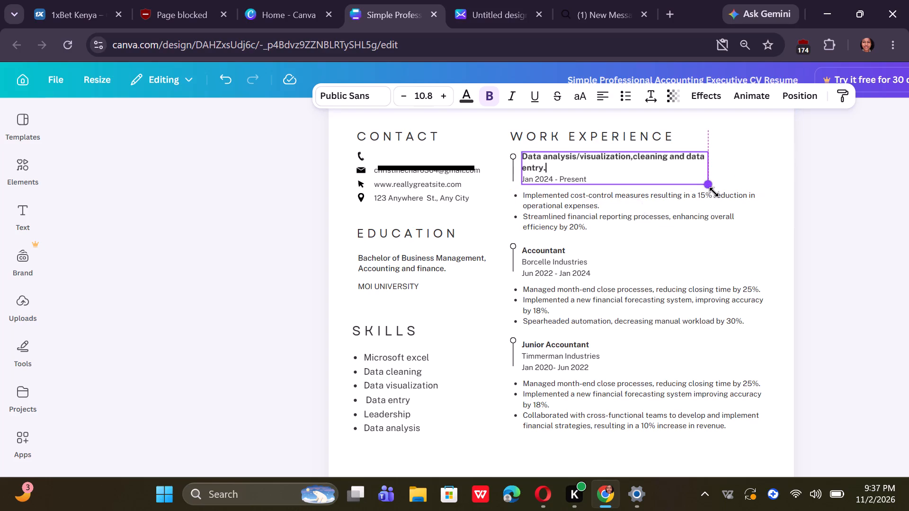
left_click_drag(714, 192, 719, 202)
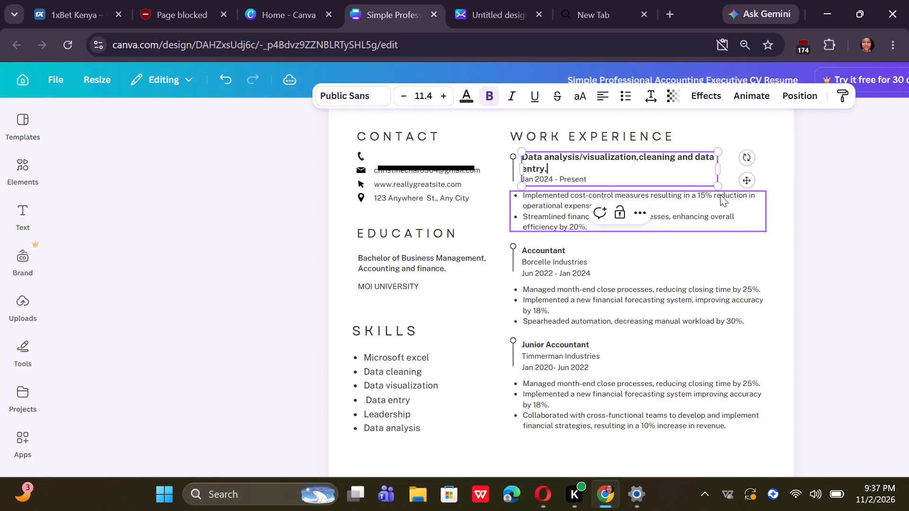
left_click_drag(717, 189, 713, 228)
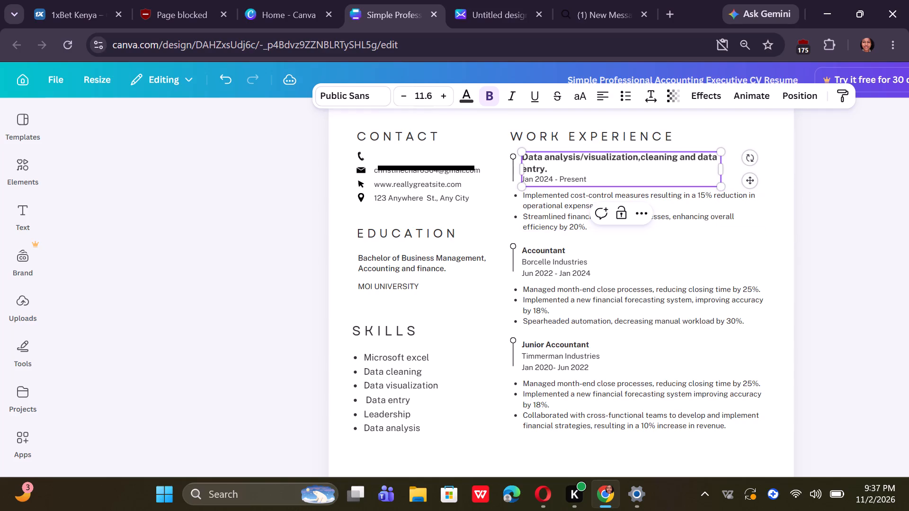
left_click(522, 178)
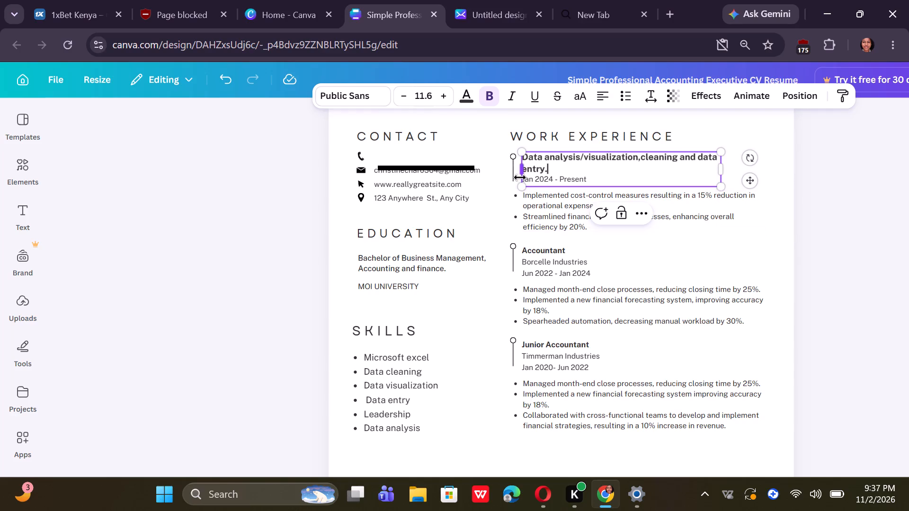
left_click(539, 177)
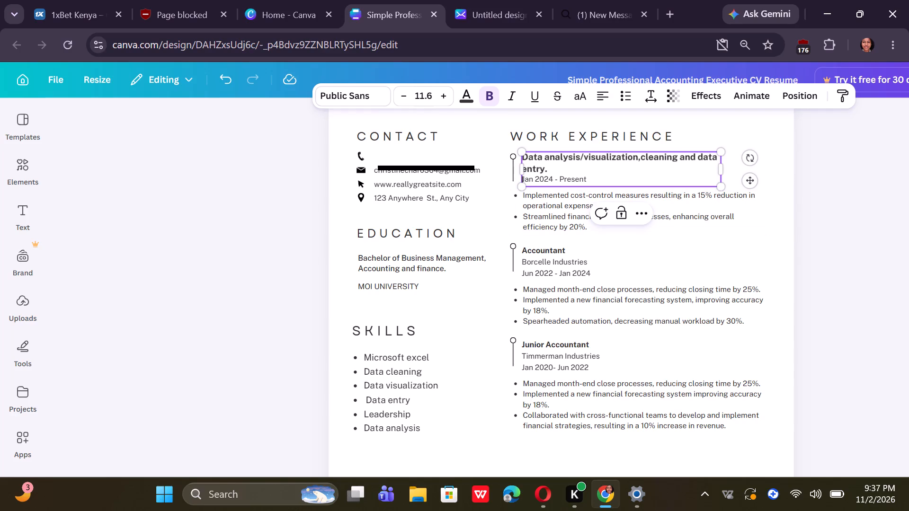
left_click_drag(520, 184, 512, 169)
left_click_drag(518, 186, 524, 228)
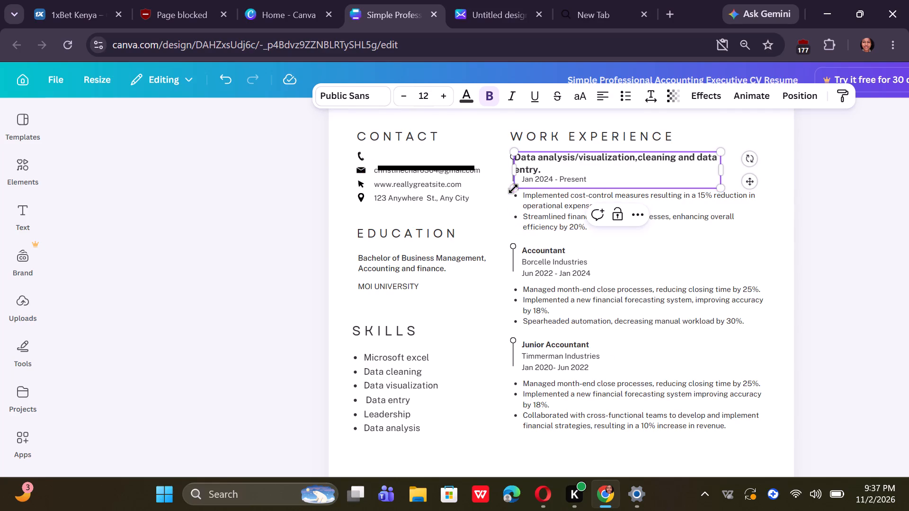
left_click_drag(512, 188, 501, 194)
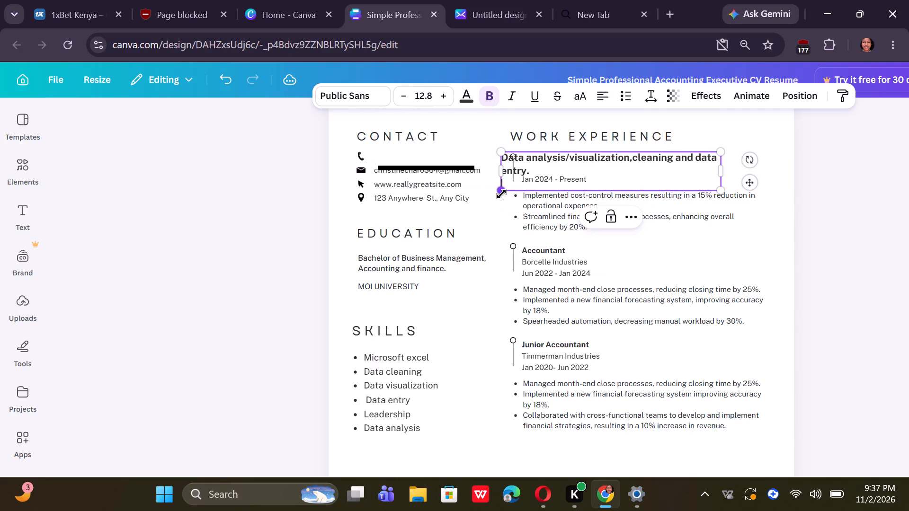
left_click_drag(501, 194, 508, 193)
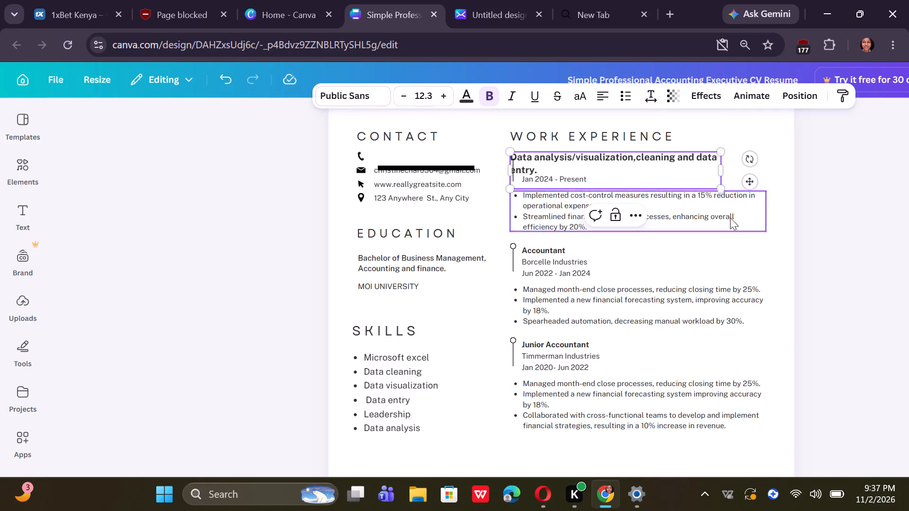
Scale the first job title's text box to about 10.7 wide, with a font size of 13.7.
left_click_drag(723, 189, 729, 189)
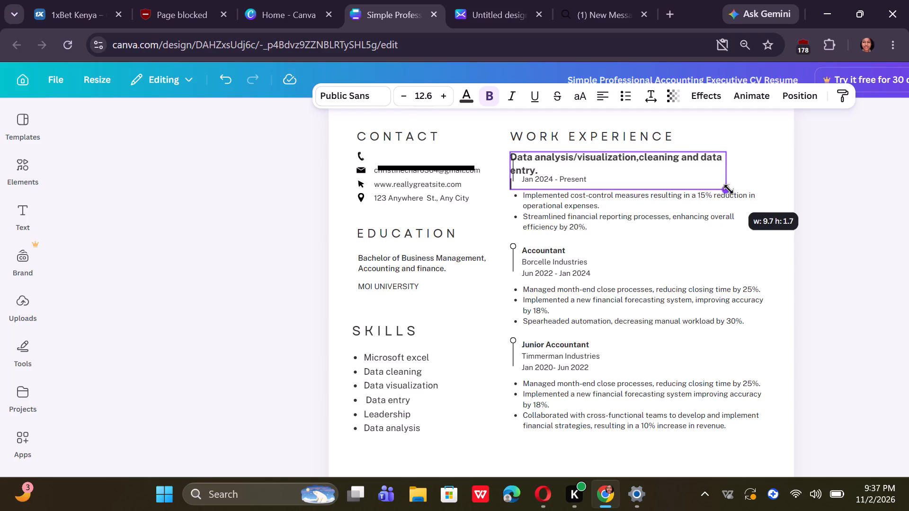
left_click_drag(729, 189, 757, 242)
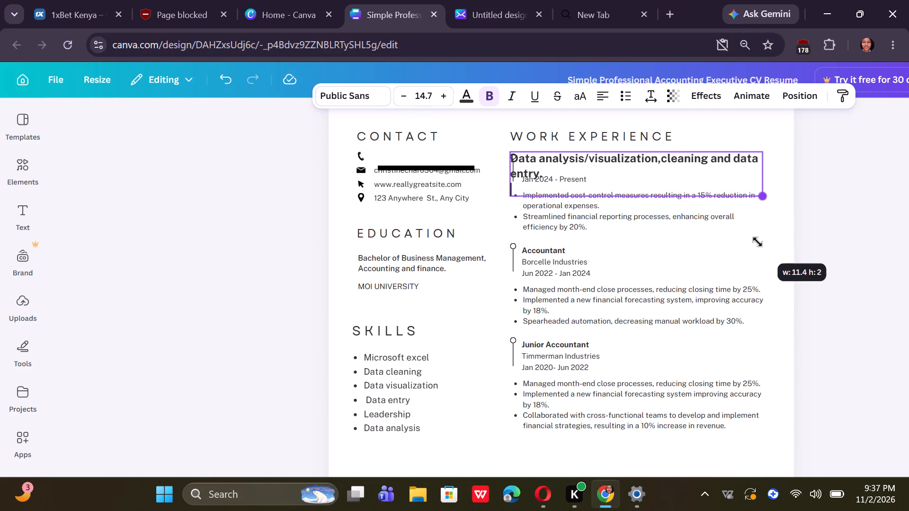
left_click_drag(757, 242, 758, 260)
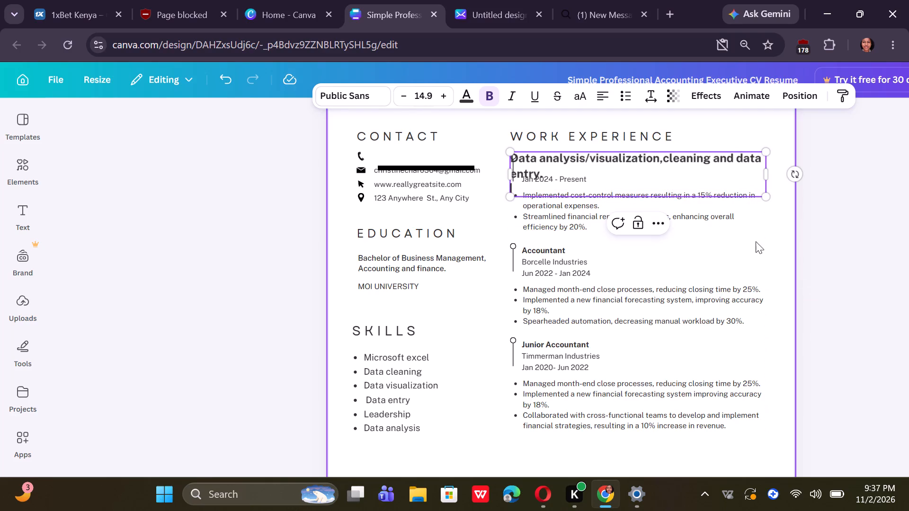
left_click_drag(767, 197, 758, 158)
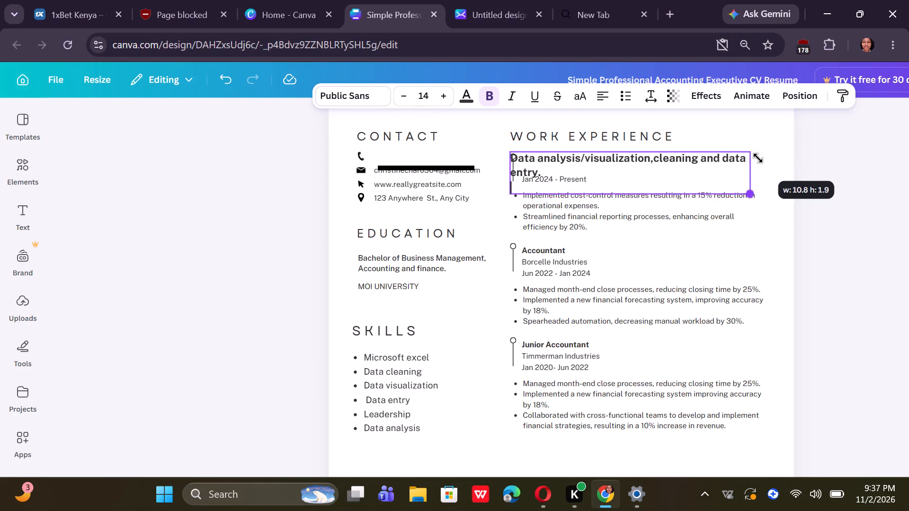
left_click_drag(758, 158, 759, 131)
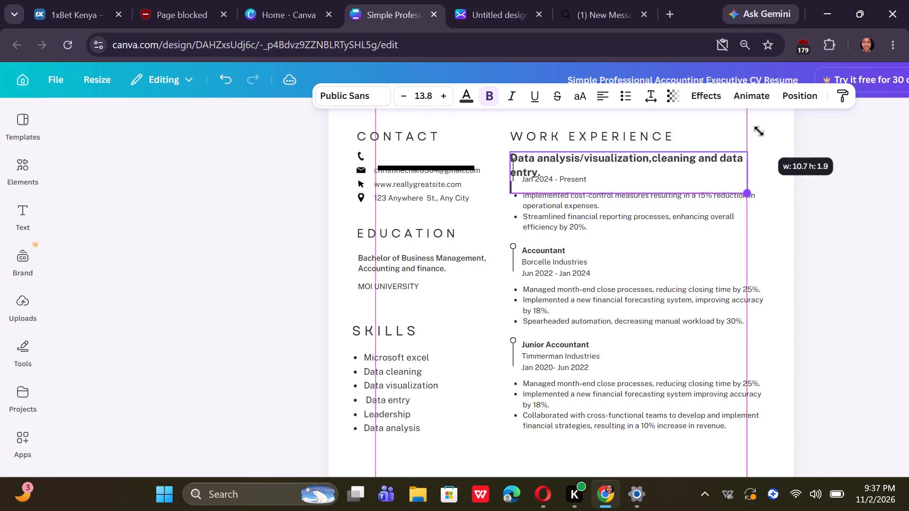
left_click_drag(759, 131, 759, 130)
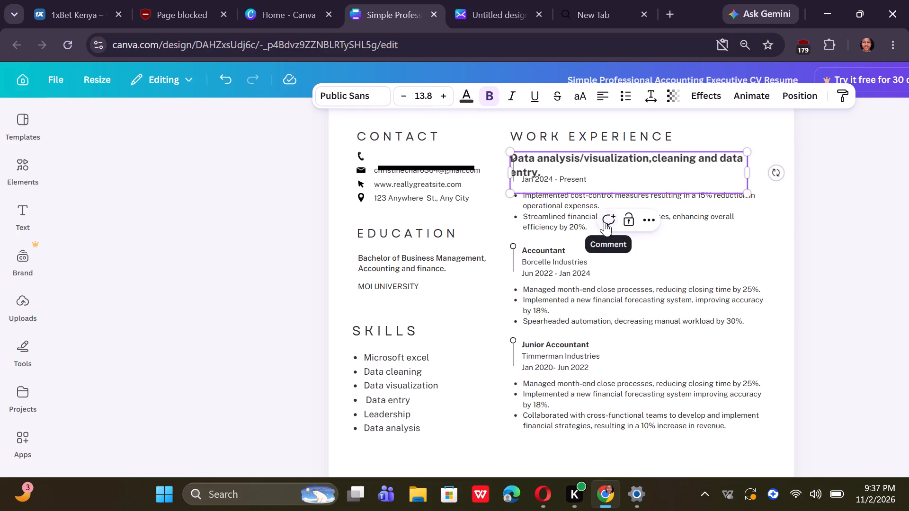
left_click(582, 176)
left_click(579, 162)
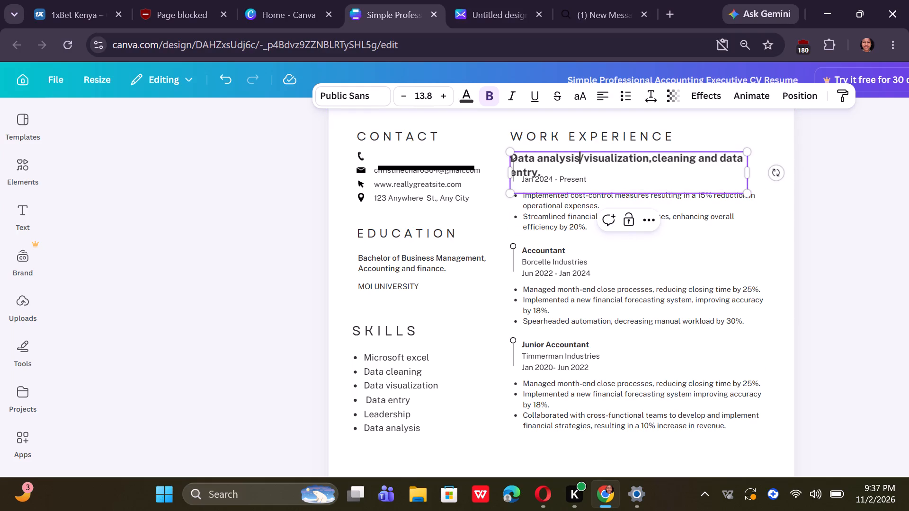
left_click_drag(746, 193, 748, 169)
Delete the bullet list about cost control and financial reporting from the first work experience entry.
left_click_drag(749, 198, 755, 153)
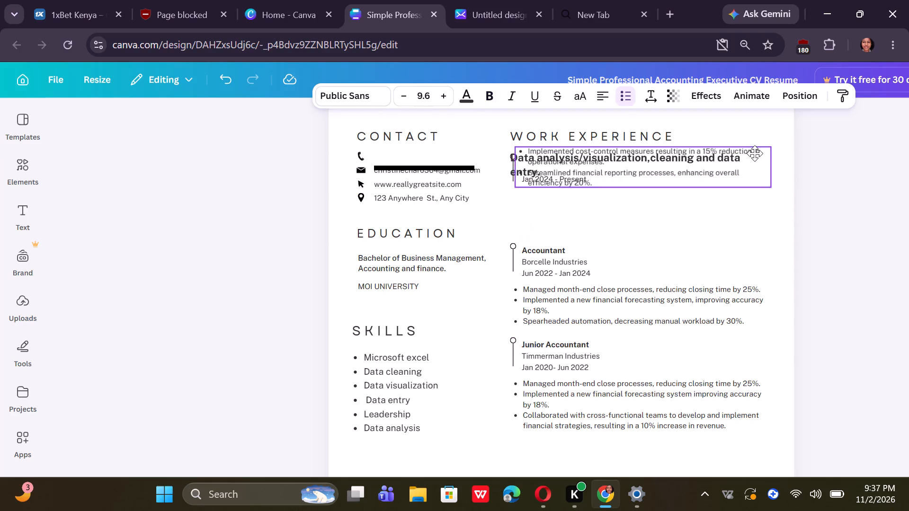
left_click_drag(755, 153, 745, 217)
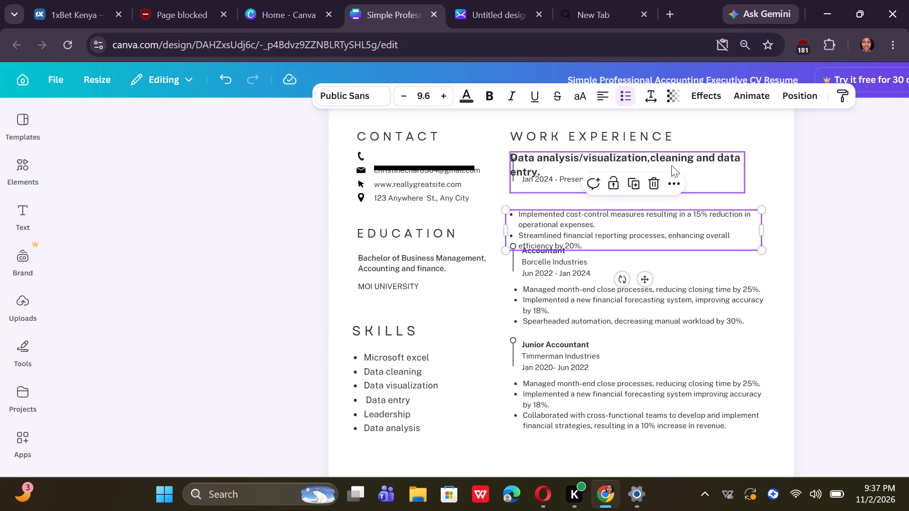
left_click(659, 176)
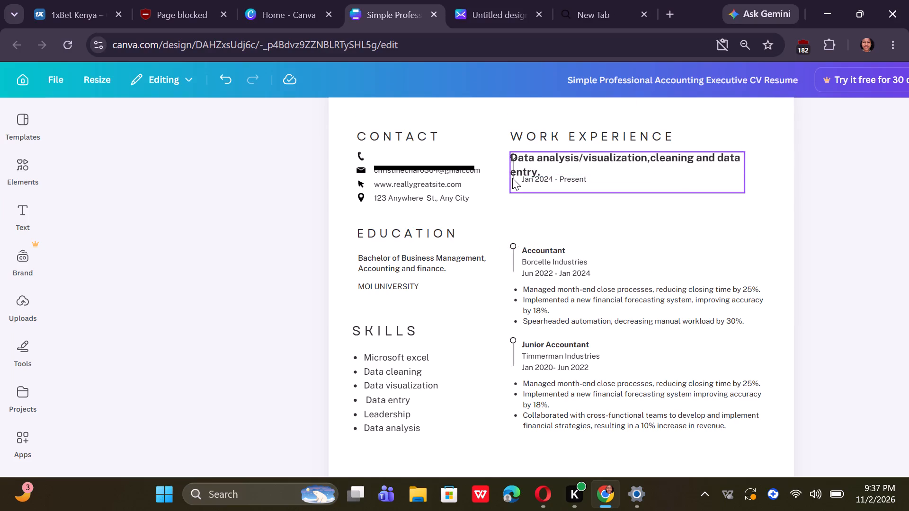
Move the first job title up to just below the Work Experience heading and scale it to font size 13.5.
left_click_drag(512, 178, 514, 170)
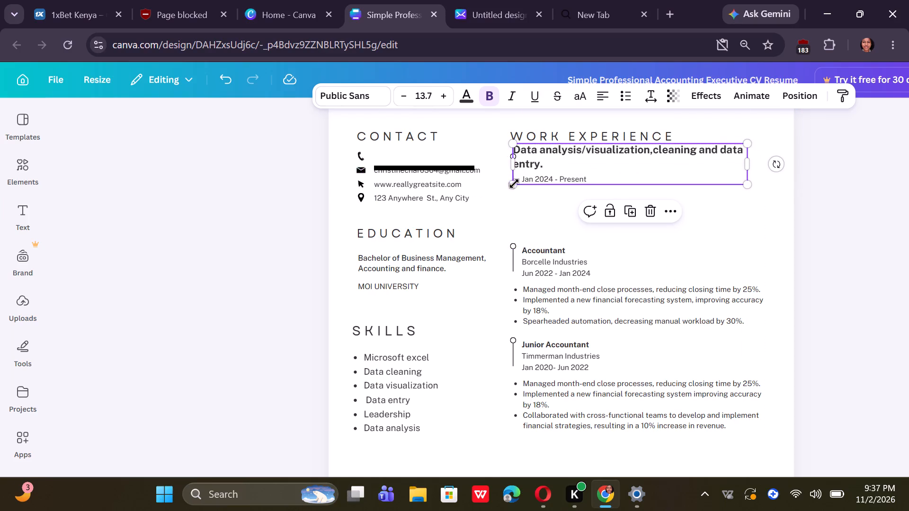
left_click(514, 184)
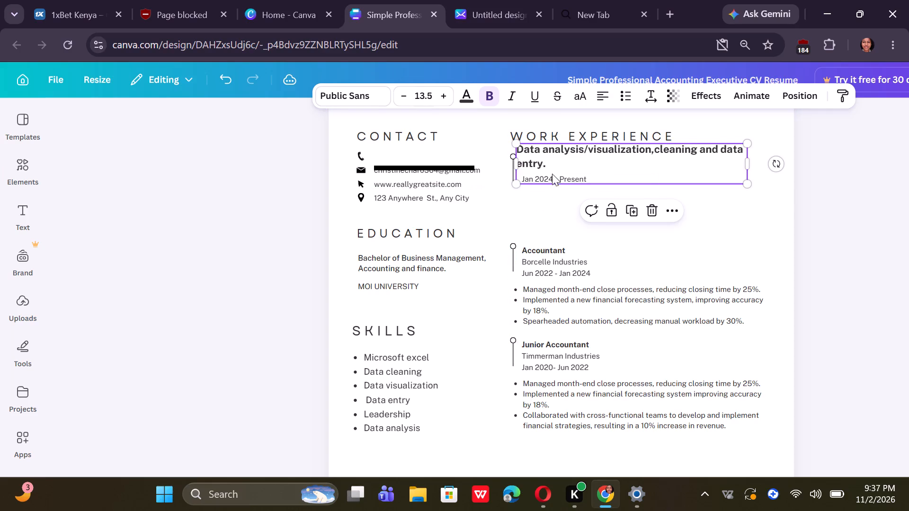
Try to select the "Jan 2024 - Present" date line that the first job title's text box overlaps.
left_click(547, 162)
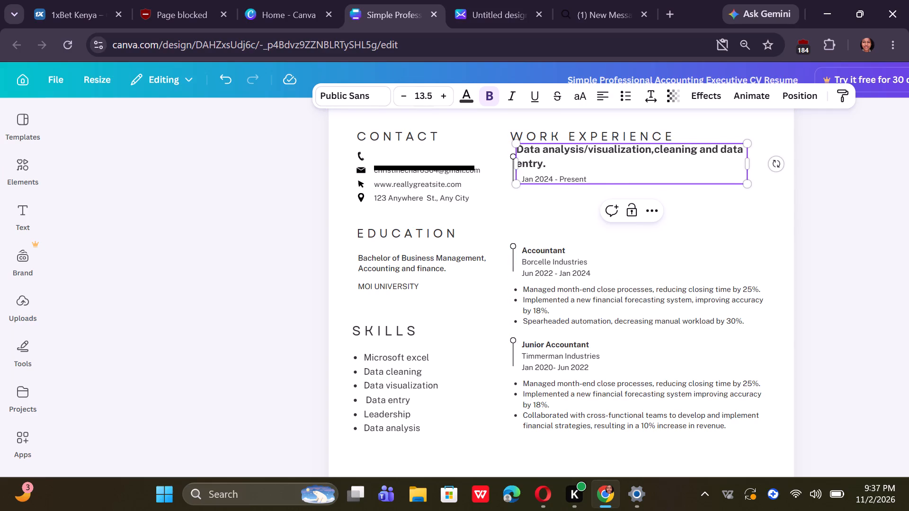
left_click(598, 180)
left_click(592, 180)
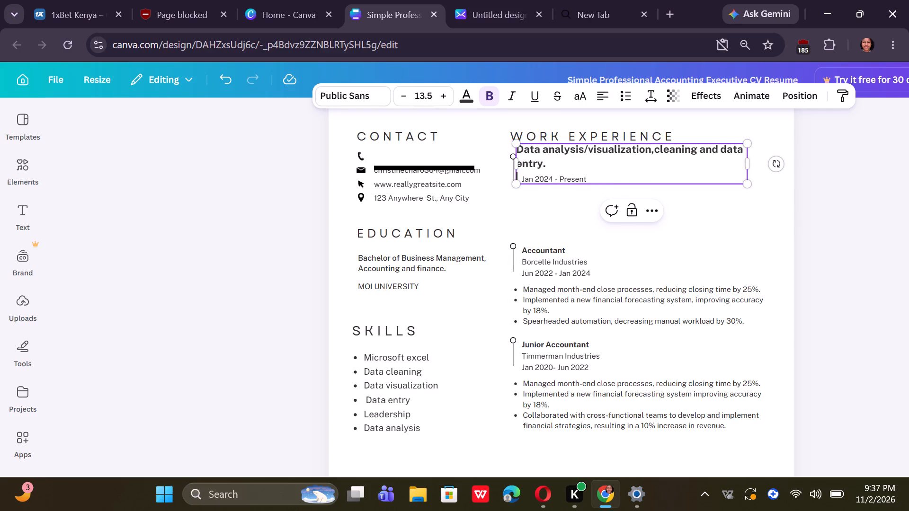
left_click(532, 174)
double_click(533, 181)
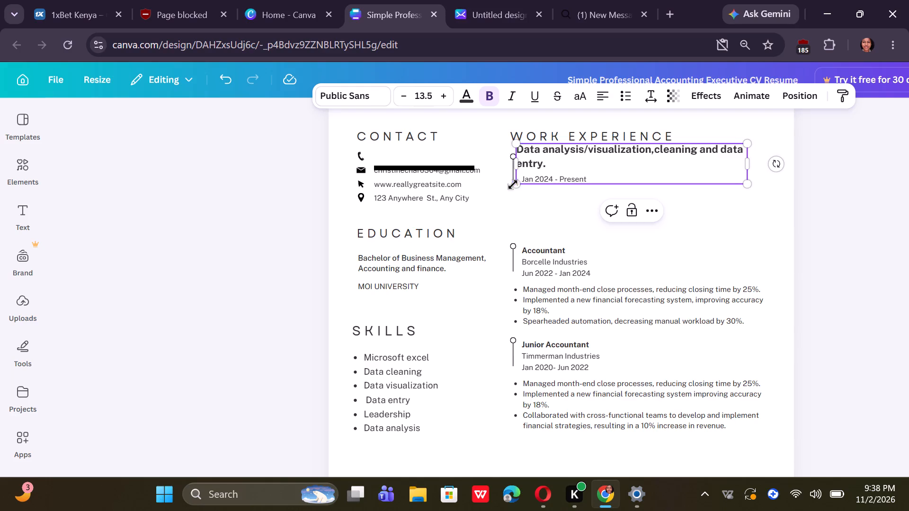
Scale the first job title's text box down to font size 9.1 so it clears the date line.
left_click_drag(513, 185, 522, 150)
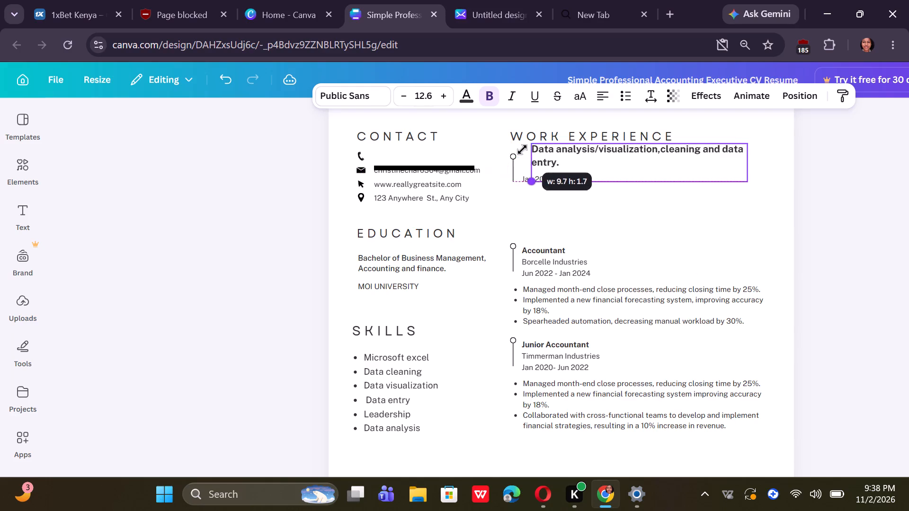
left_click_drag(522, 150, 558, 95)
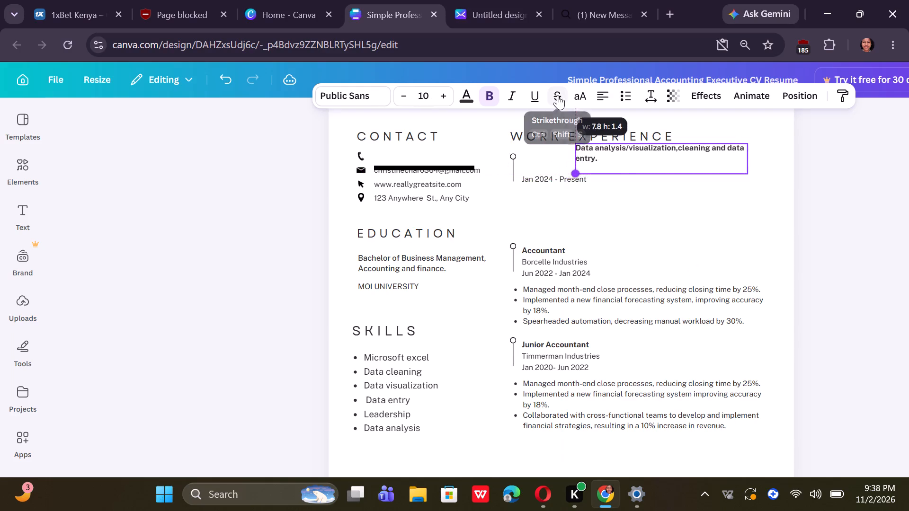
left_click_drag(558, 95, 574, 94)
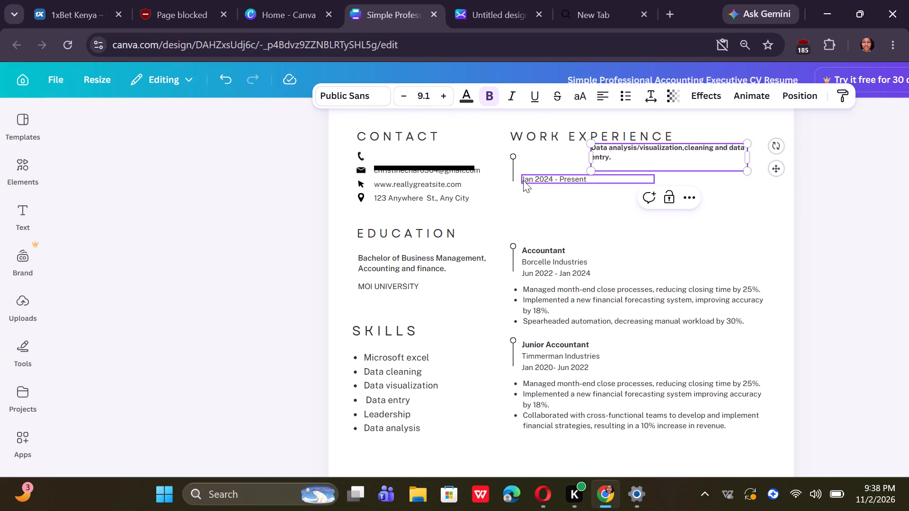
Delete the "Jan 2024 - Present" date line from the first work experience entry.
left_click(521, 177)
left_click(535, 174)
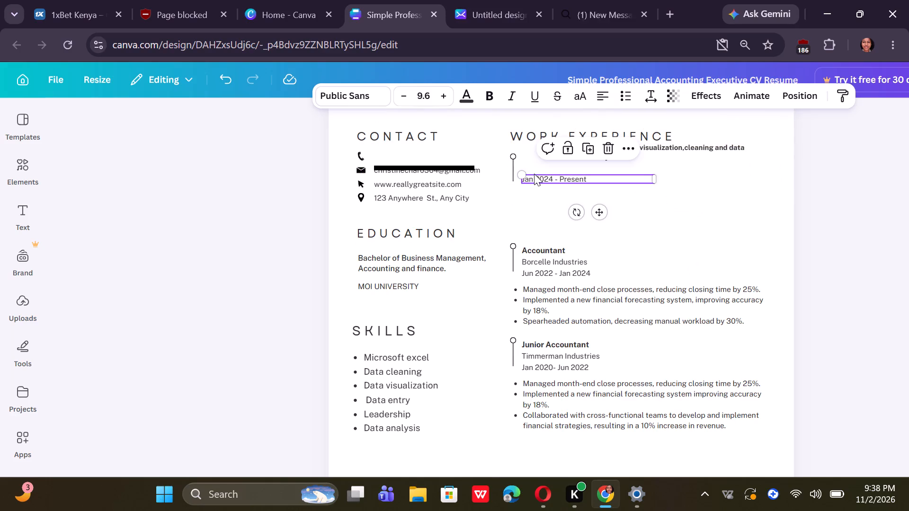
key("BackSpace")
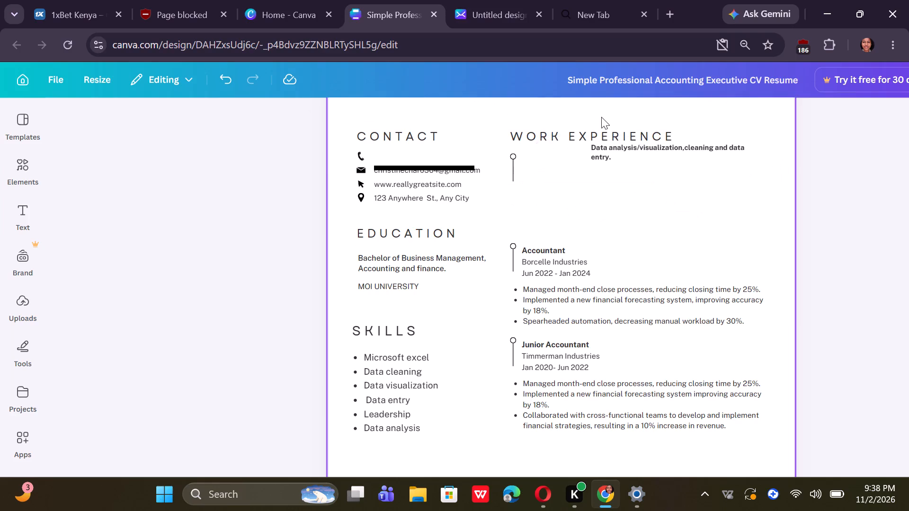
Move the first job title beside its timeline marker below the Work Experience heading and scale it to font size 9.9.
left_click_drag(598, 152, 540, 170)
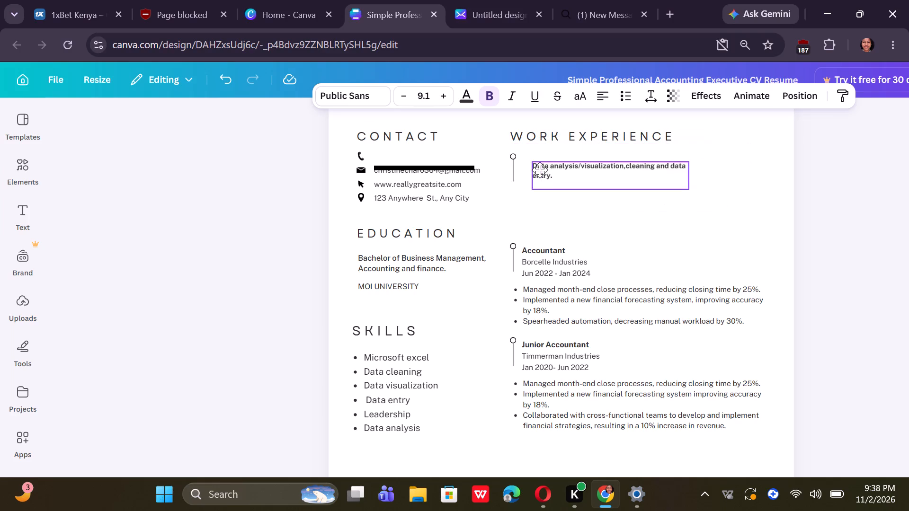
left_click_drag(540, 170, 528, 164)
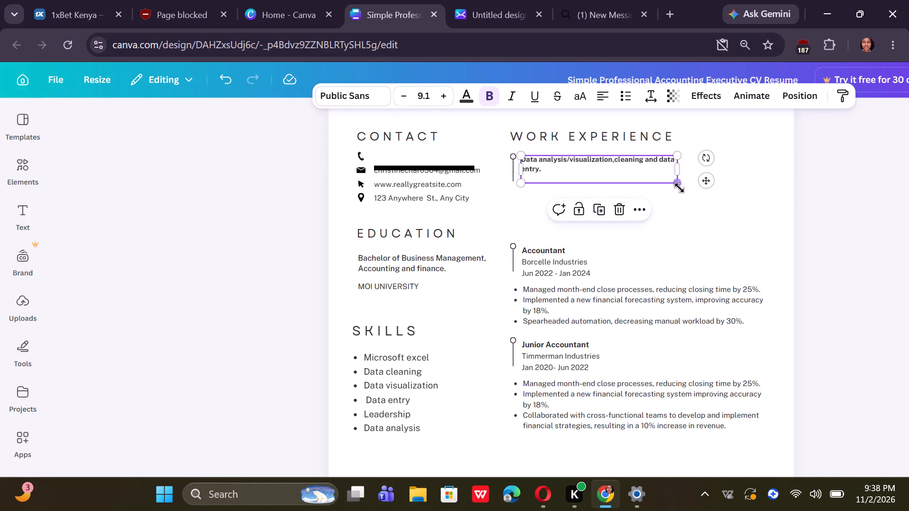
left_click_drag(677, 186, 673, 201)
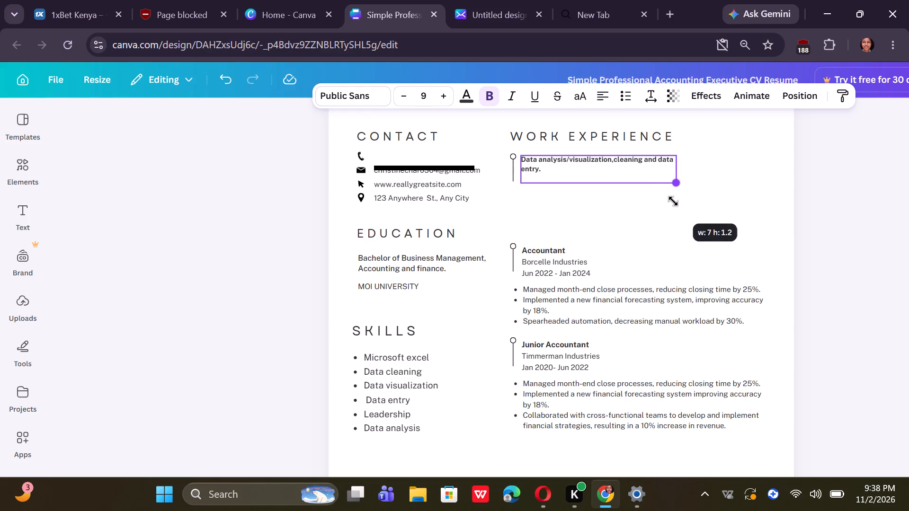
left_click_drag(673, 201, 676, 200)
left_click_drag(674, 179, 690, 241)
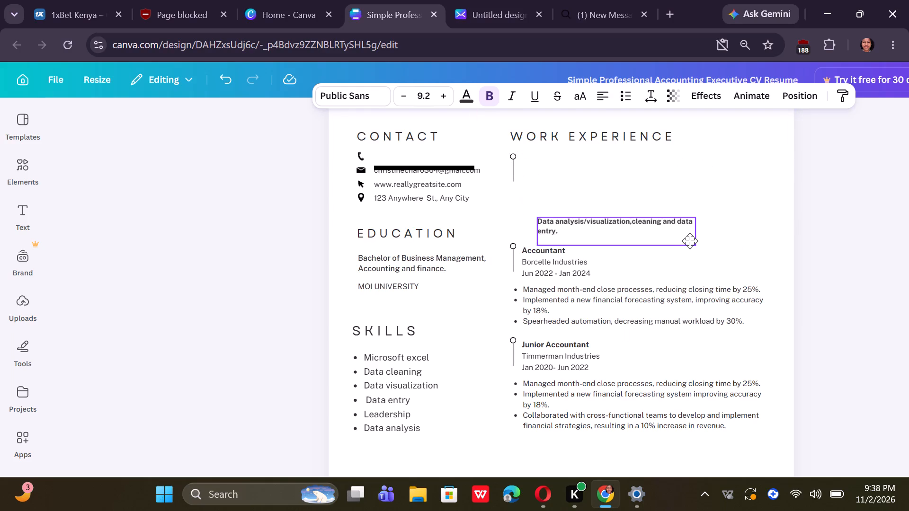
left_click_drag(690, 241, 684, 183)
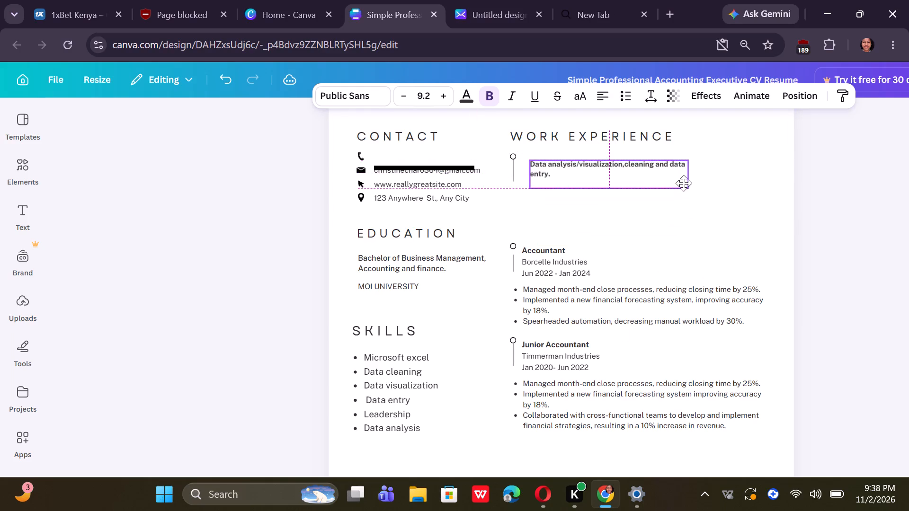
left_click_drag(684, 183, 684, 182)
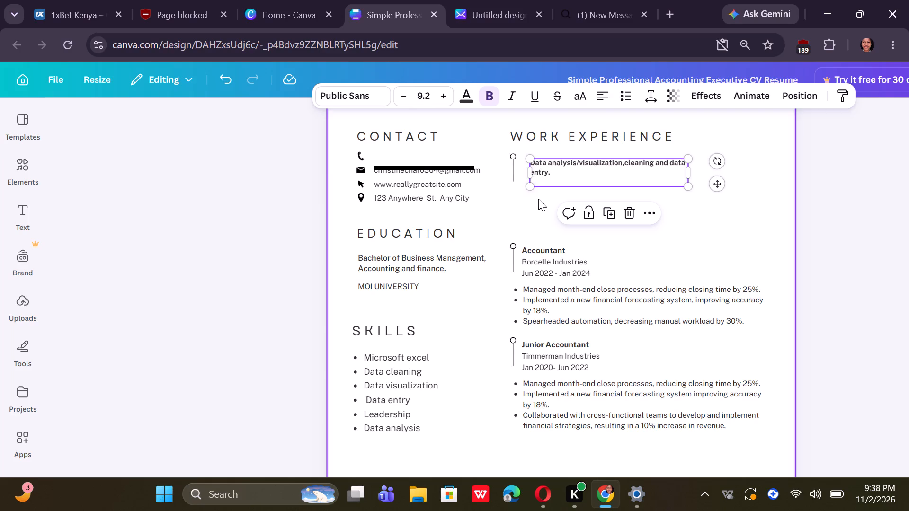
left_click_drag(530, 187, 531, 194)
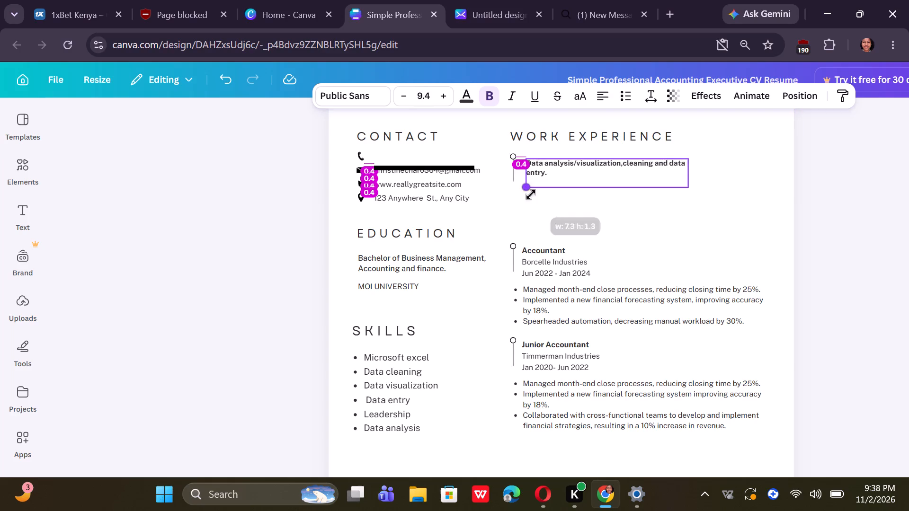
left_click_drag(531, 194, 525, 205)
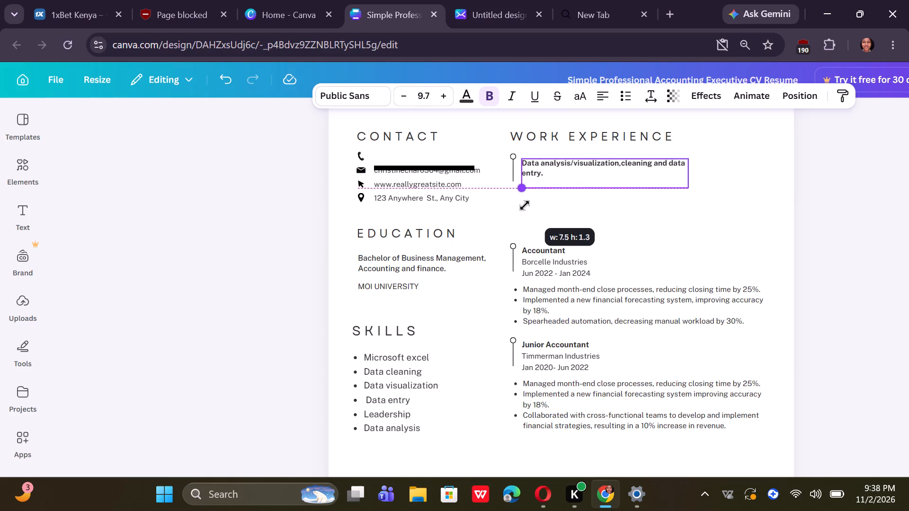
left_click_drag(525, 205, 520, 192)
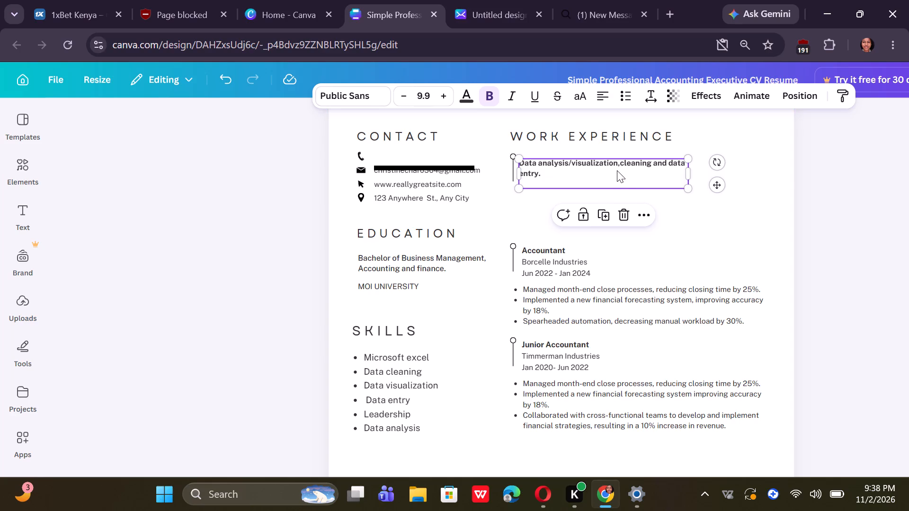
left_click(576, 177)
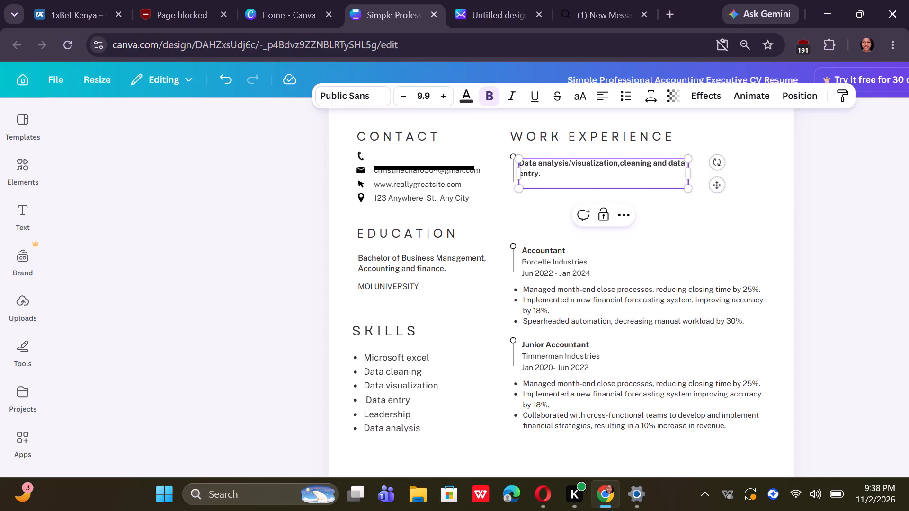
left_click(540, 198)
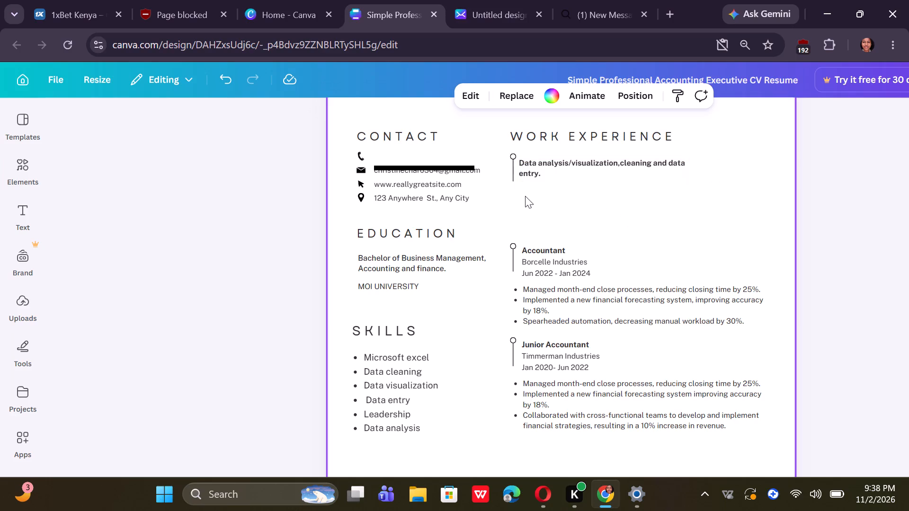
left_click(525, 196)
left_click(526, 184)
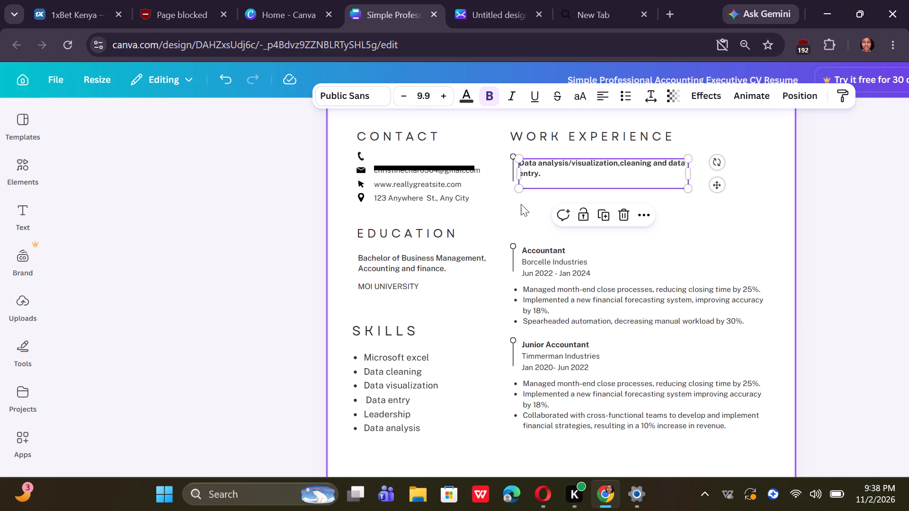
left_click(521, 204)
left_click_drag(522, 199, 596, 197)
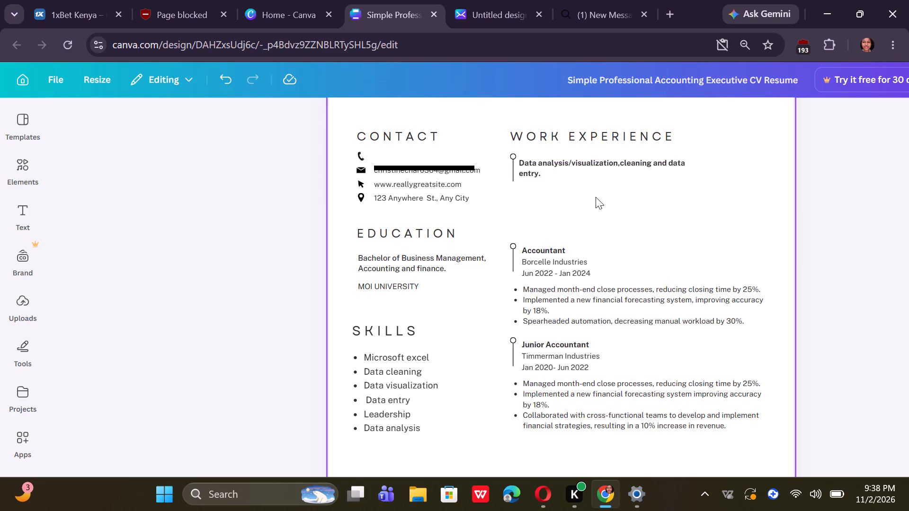
Undo the recent work experience edits until the cost-control bullet list is back in its original place under the first entry.
left_click(224, 76)
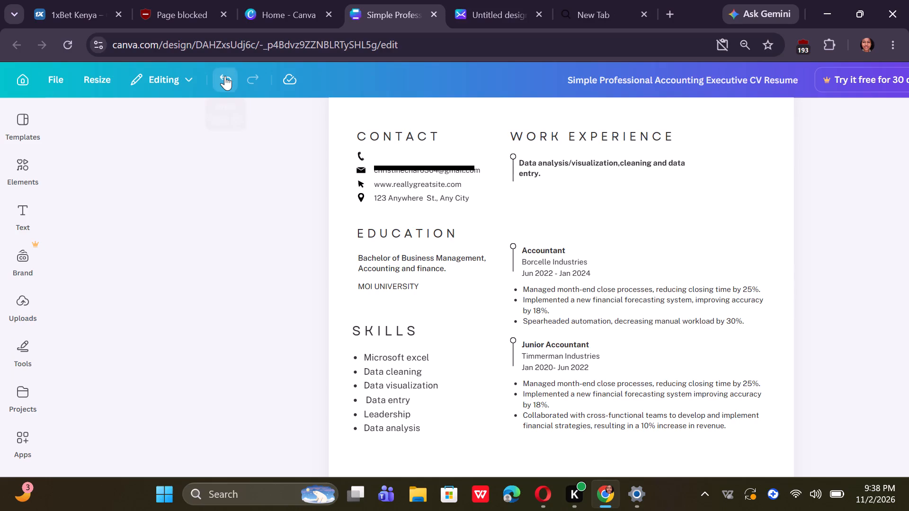
left_click(225, 76)
left_click(225, 76)
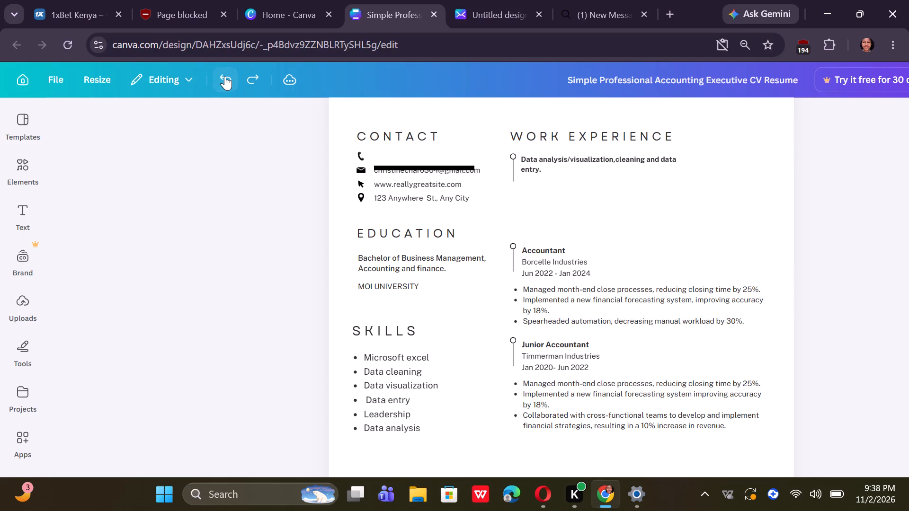
left_click(225, 76)
left_click(225, 76)
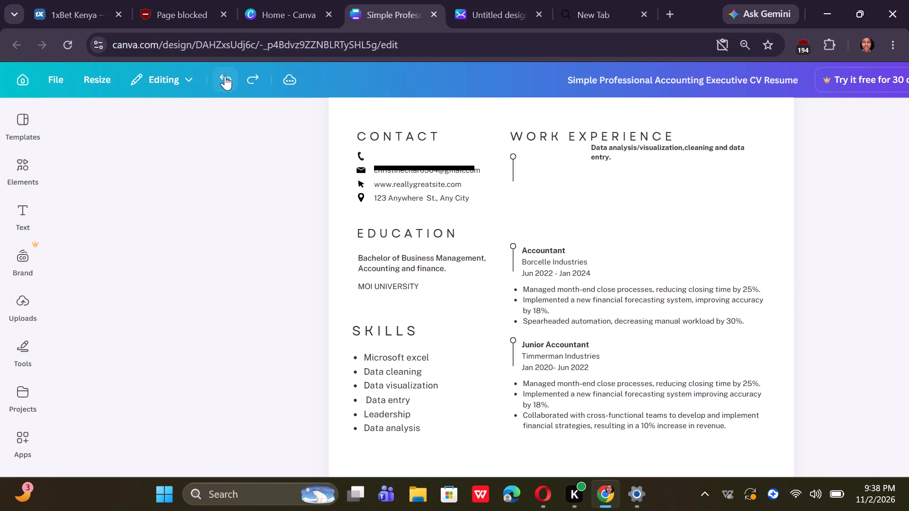
left_click(225, 76)
left_click(225, 76)
left_click(225, 76)
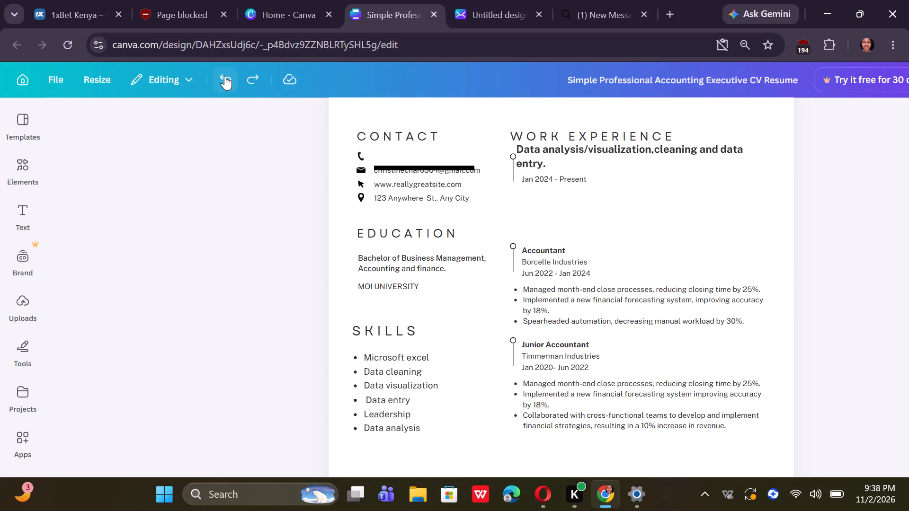
left_click(225, 76)
left_click(225, 76)
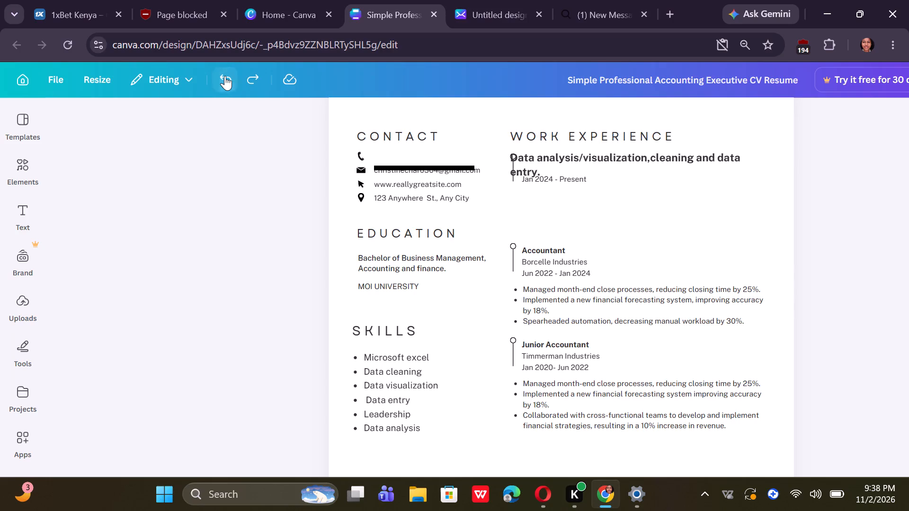
left_click(225, 76)
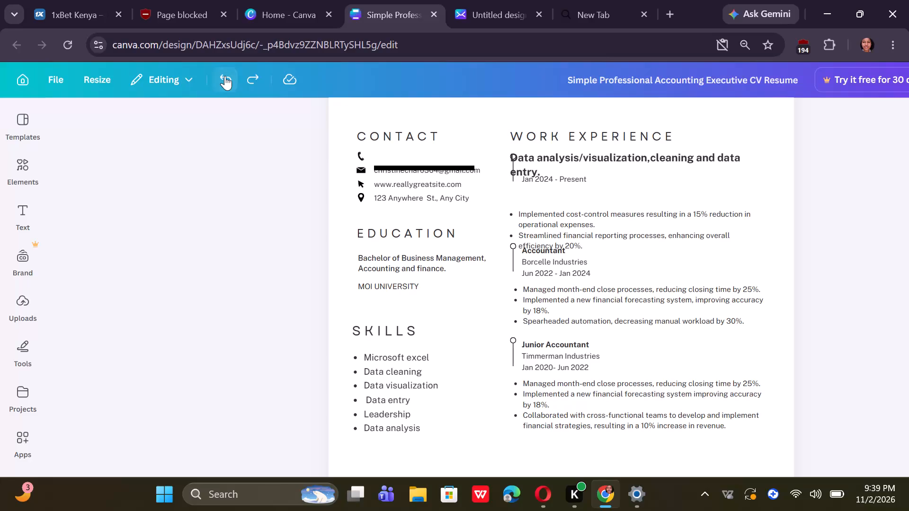
left_click(225, 76)
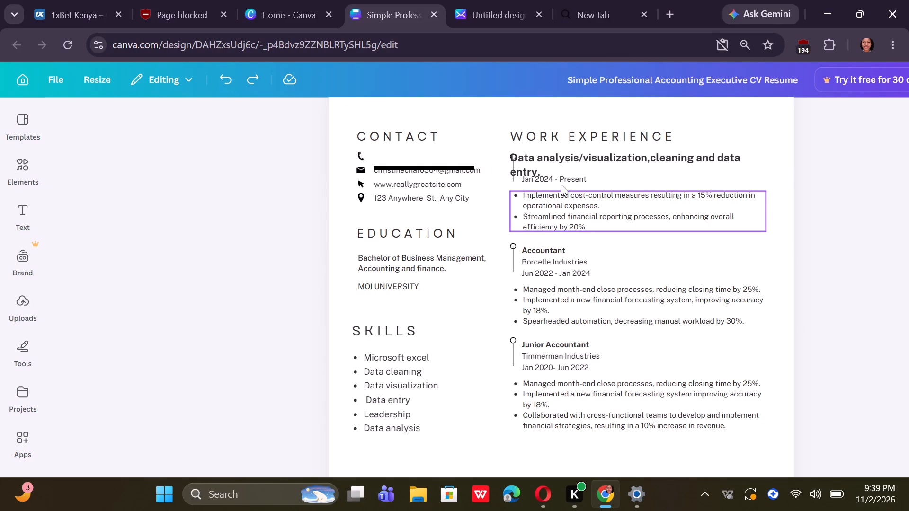
Move the "Jan 2024 - Present" date line out from under the first job title and delete it.
left_click_drag(554, 184, 655, 273)
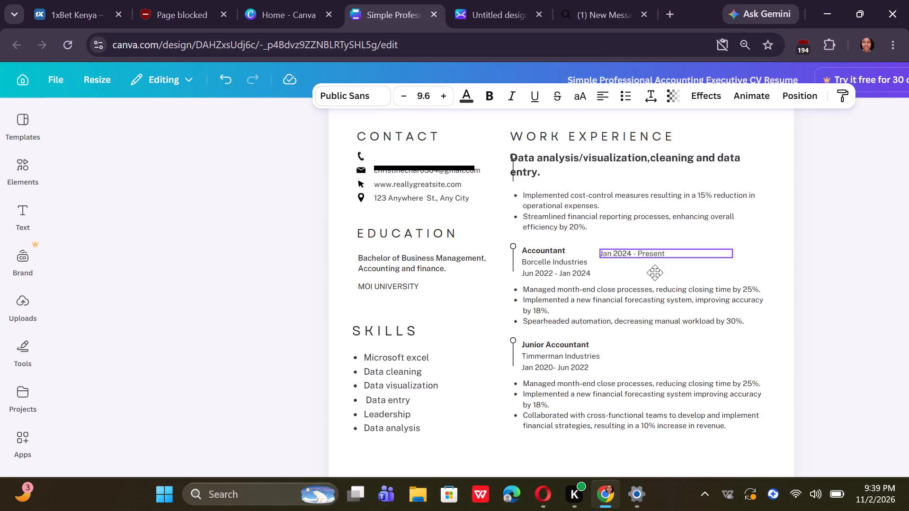
left_click_drag(655, 273, 672, 260)
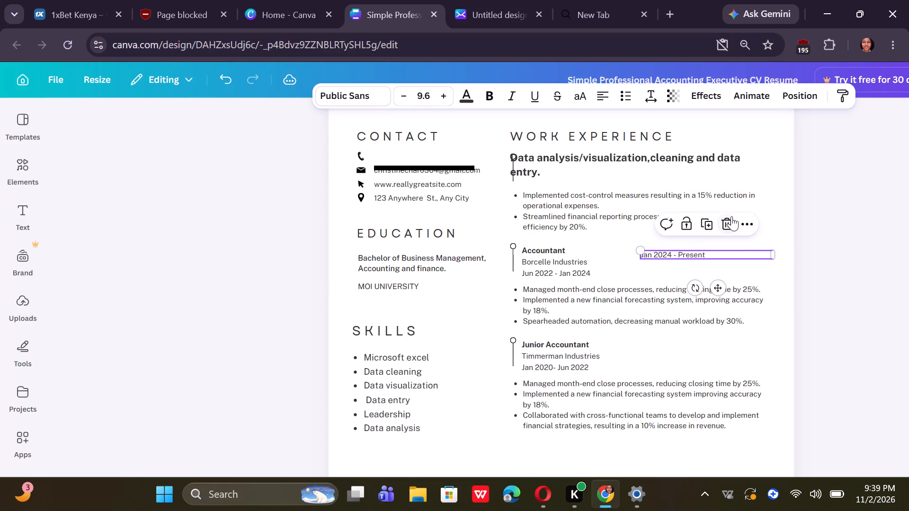
left_click(731, 216)
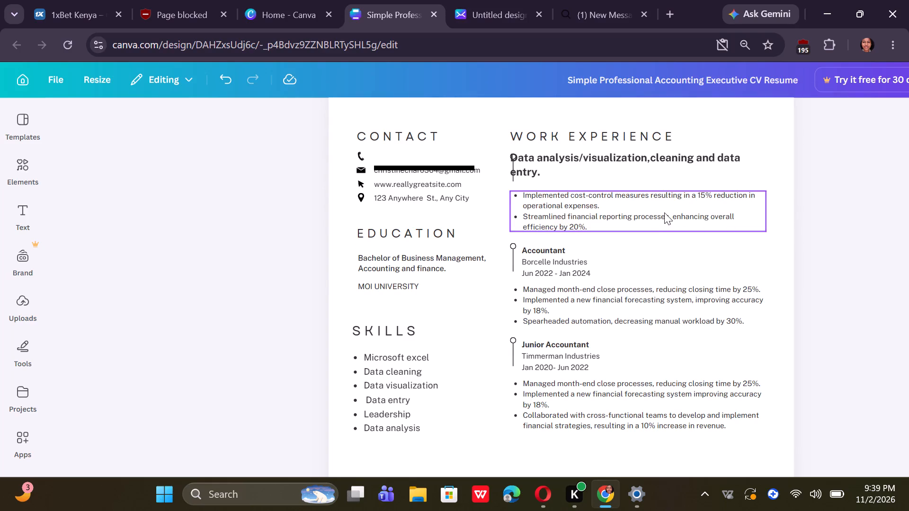
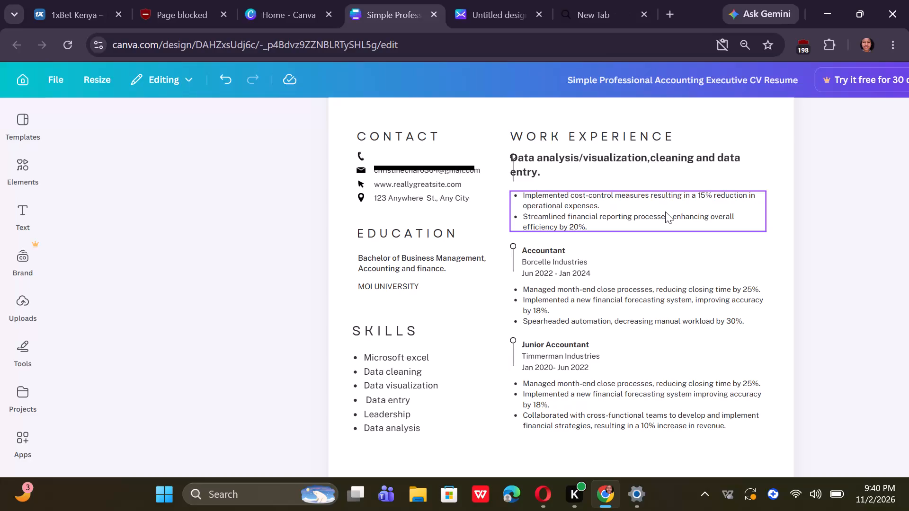
Replace the cost-control bullet list under the first job title with one bullet reading "colllected and organized business data.".
left_click(665, 211)
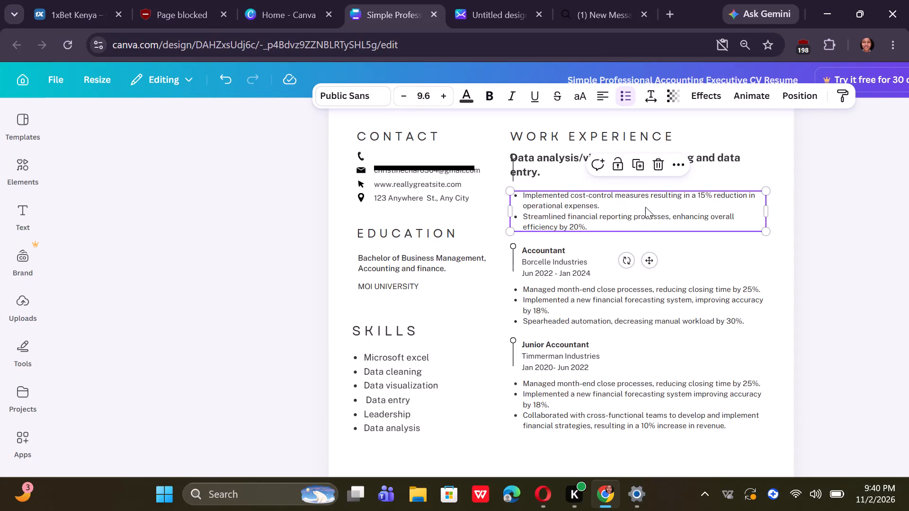
left_click(645, 207)
key("BackSpace")
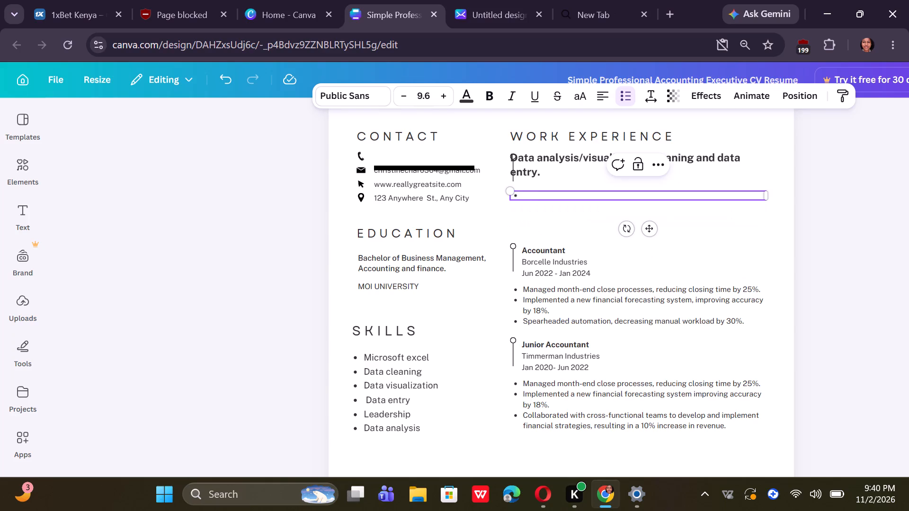
type("colllected and")
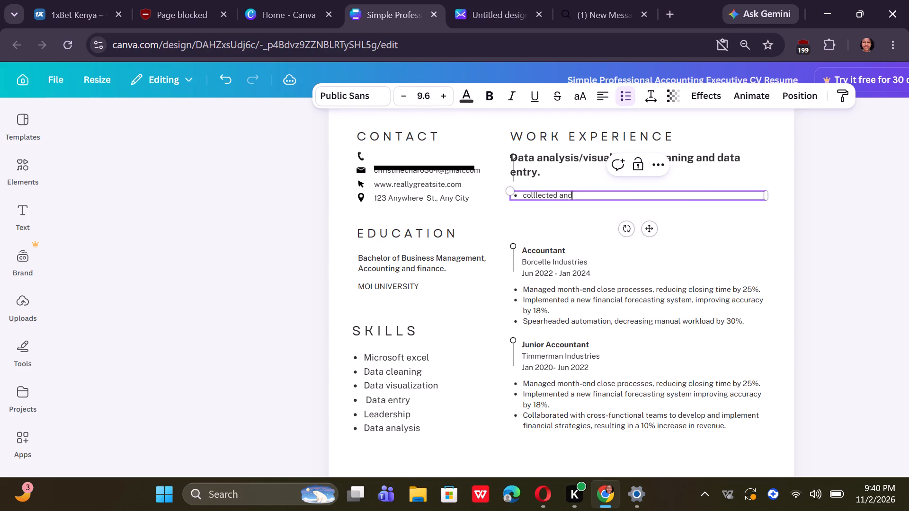
key("space")
key("o")
type("rganized business data")
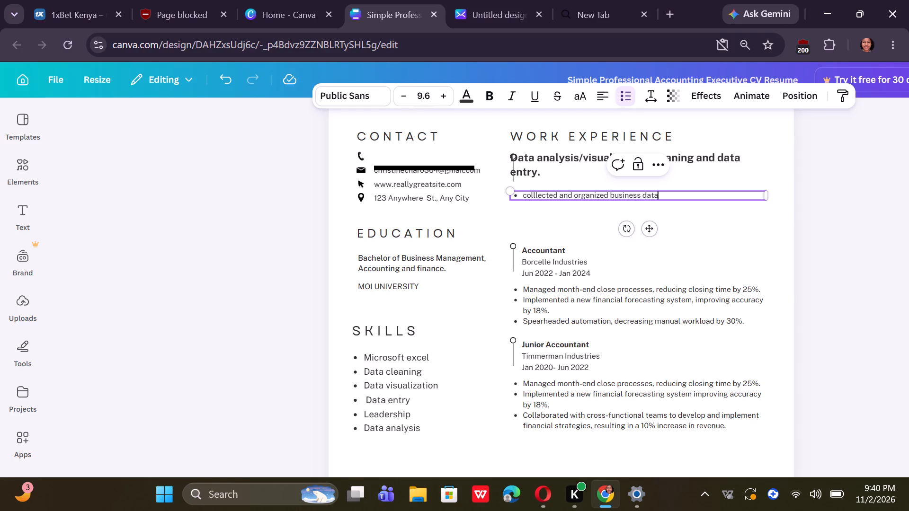
key("period")
Add a second bullet reading "used microsoft excel to analyse information" under the first job title.
key("Return")
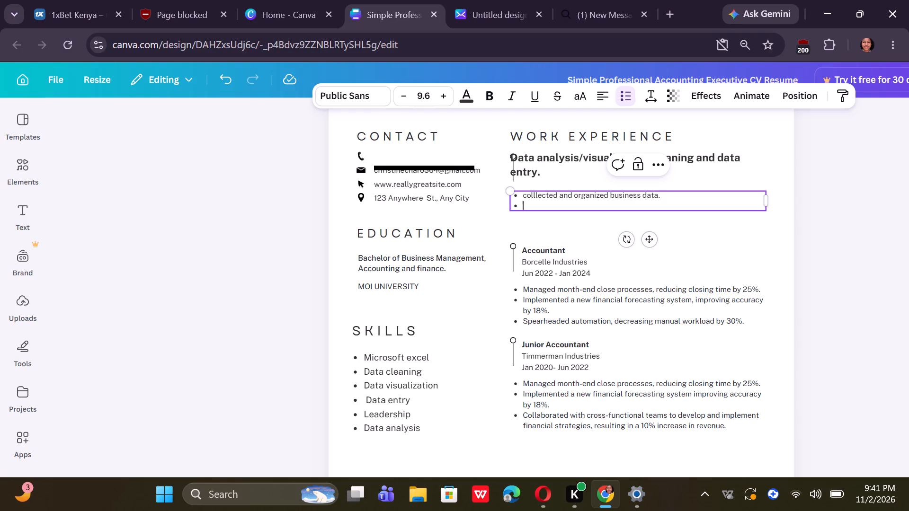
type("used micr")
type("osoft excel t")
type("o analysi")
type("ze")
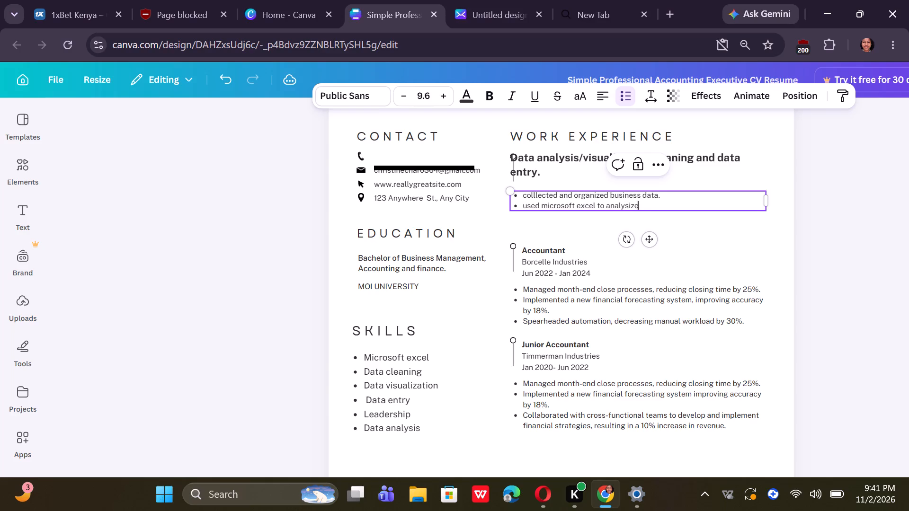
key("space")
type("information")
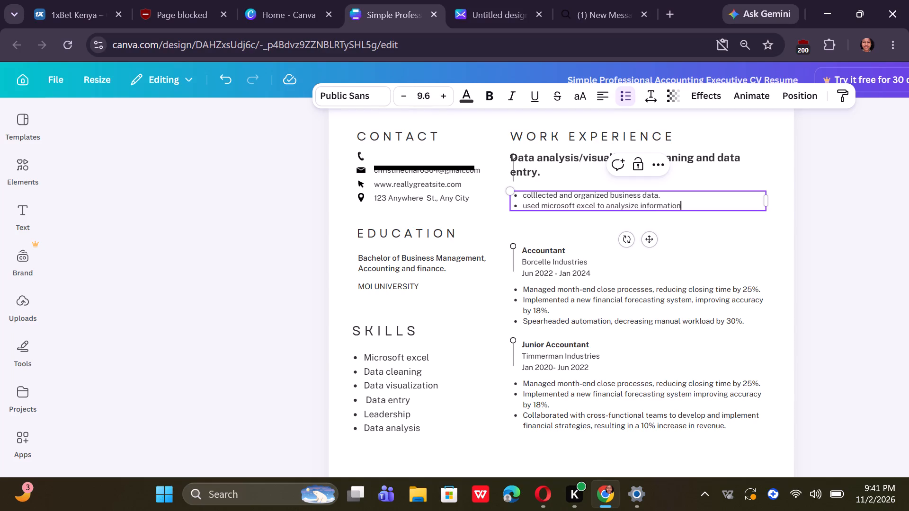
key("Return")
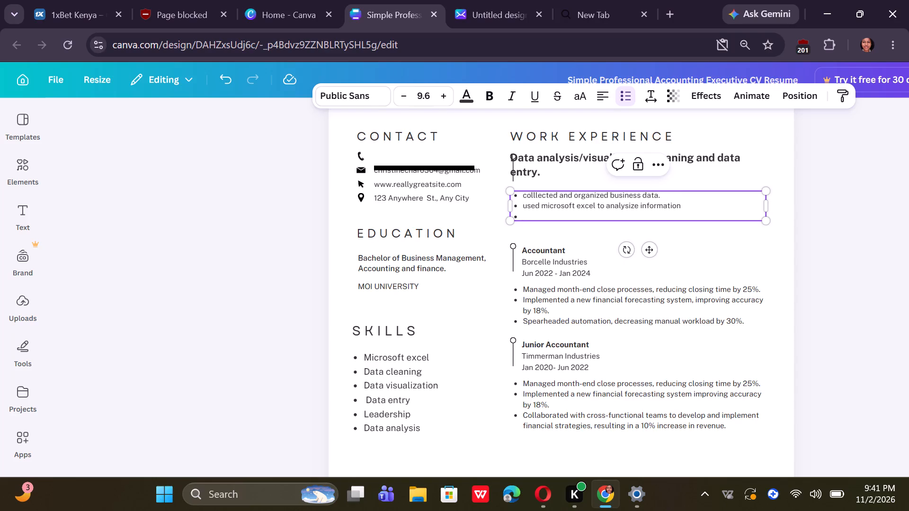
left_click(639, 205)
key("BackSpace")
key("BackSpace")
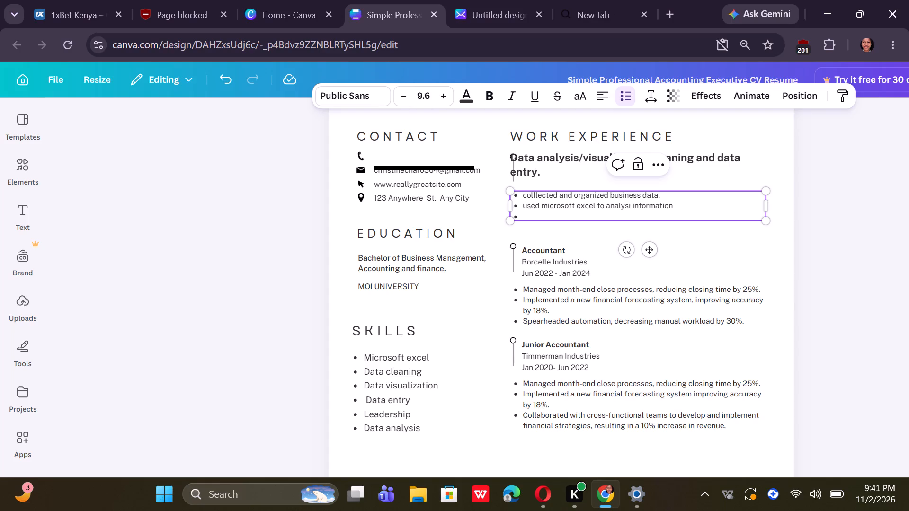
key("BackSpace")
key("e")
Fill in the third bullet of the first work experience entry with "identified errors and corrected data records".
left_click(525, 215)
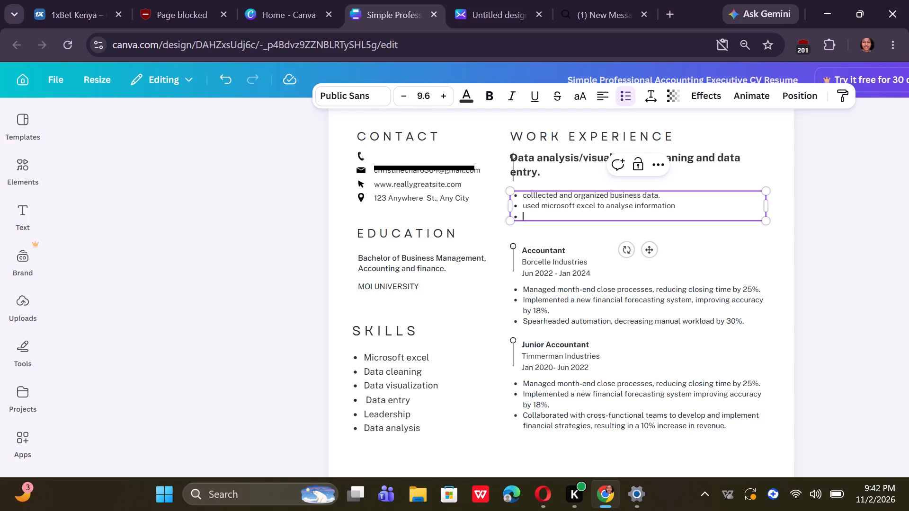
type("identif")
key("f")
key("y")
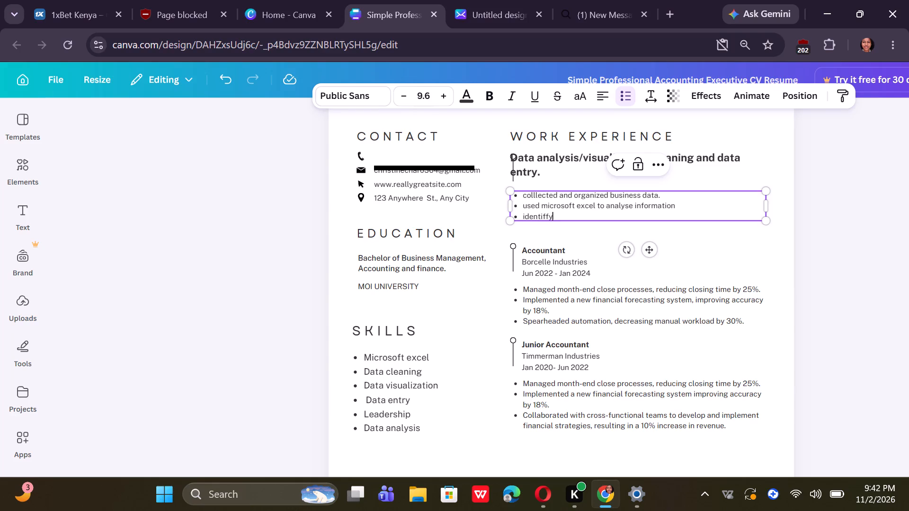
key("BackSpace")
key("BackSpace")
type("ied")
key("space")
key("space")
type("err")
type("ors")
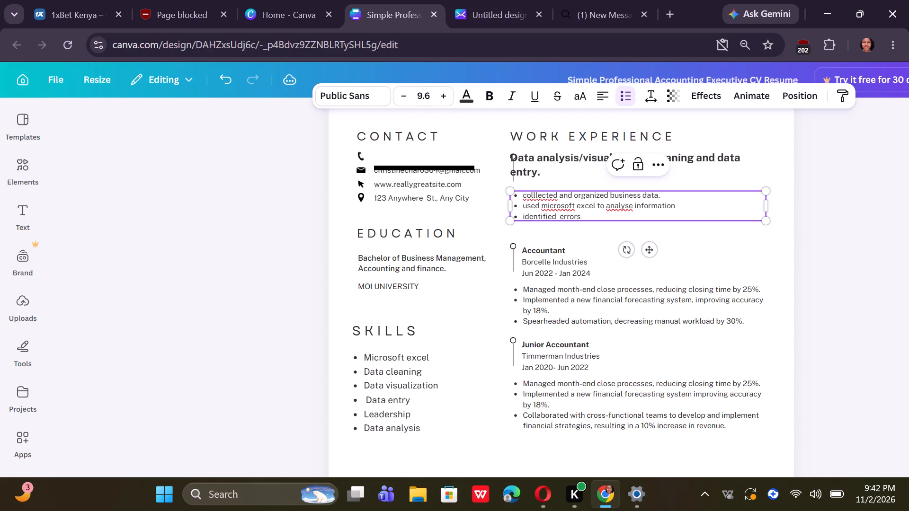
key("space")
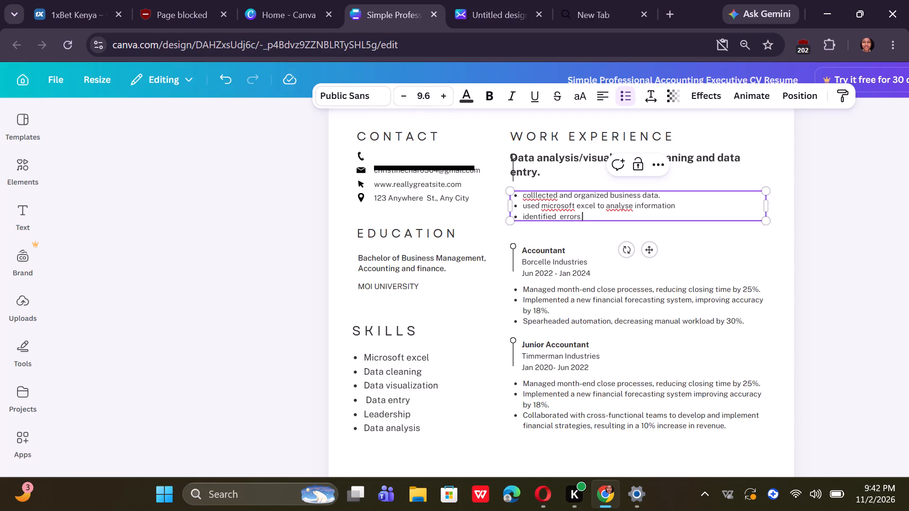
type("and correcr")
key("BackSpace")
type("ted data recc")
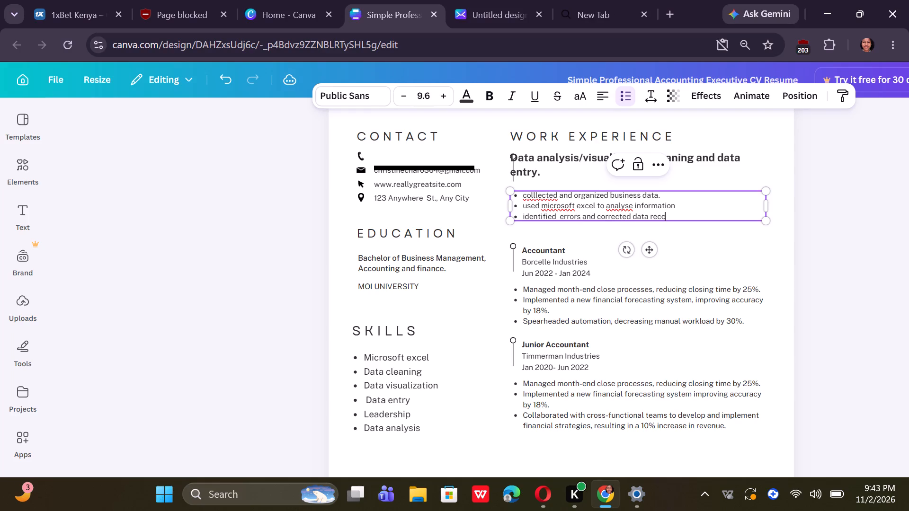
key("BackSpace")
type("ords")
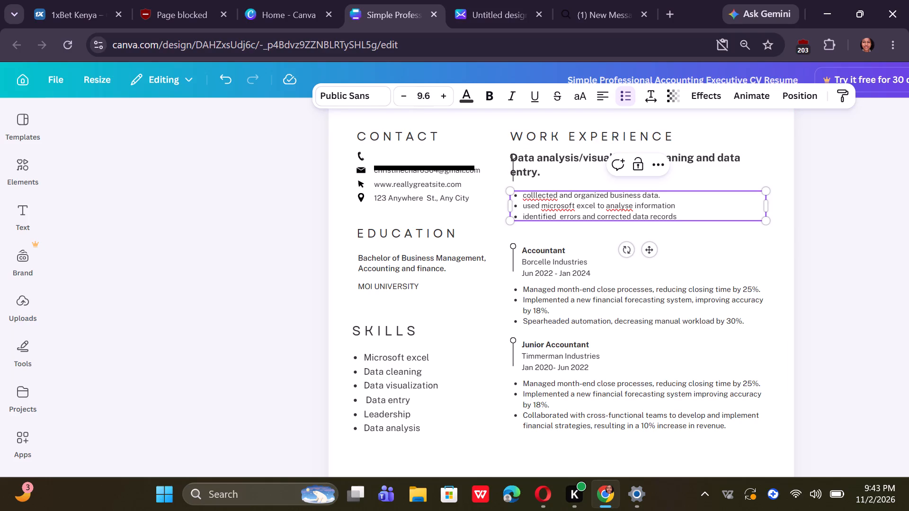
Correct the spelling of the first bullet's opening word to "collected".
left_click(536, 196)
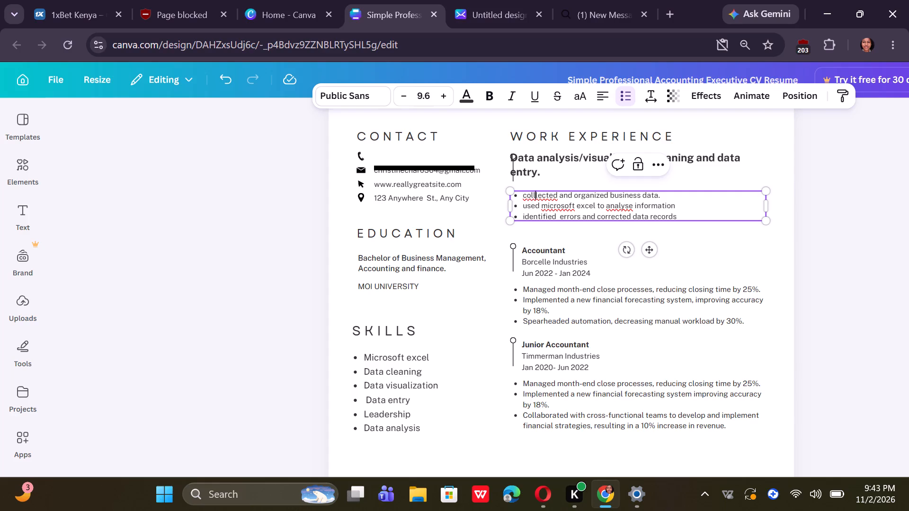
left_click(535, 194)
key("BackSpace")
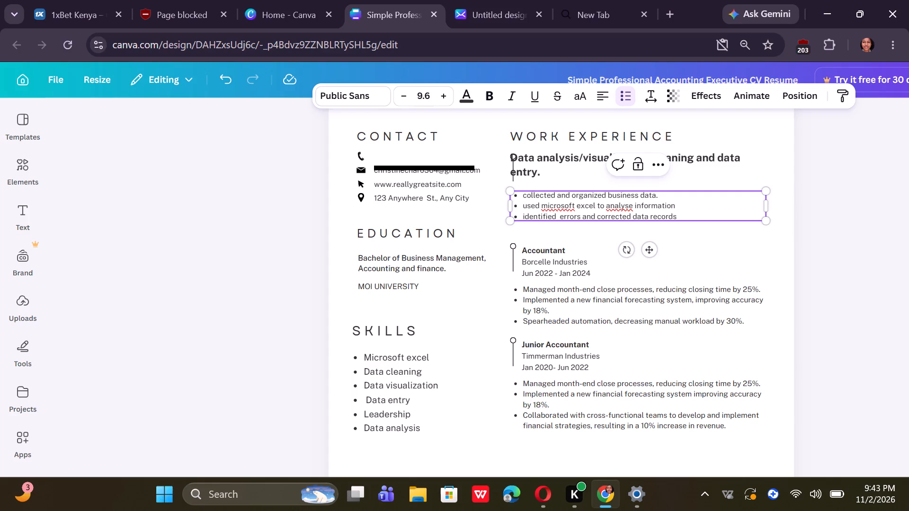
Capitalize the opening letters of the three bullets so they start with "Collected", "Used" and "Identified".
left_click(526, 194)
key("BackSpace")
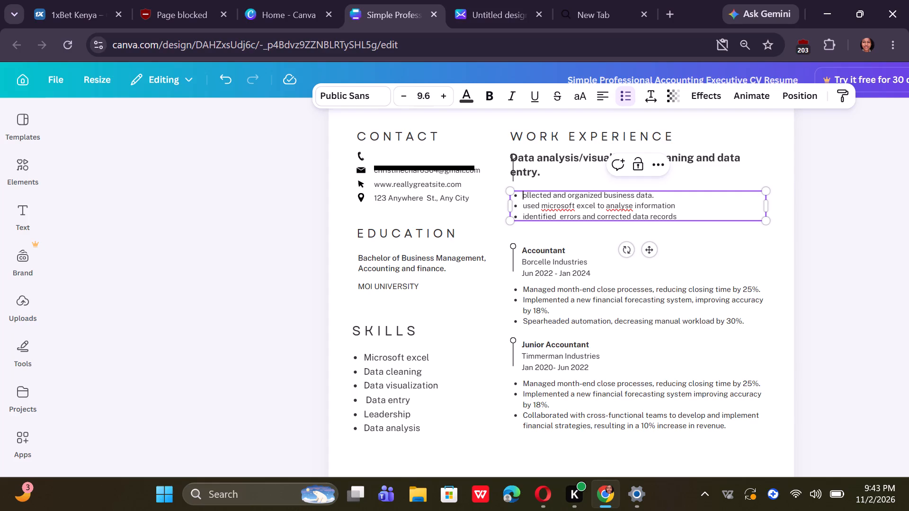
key("c")
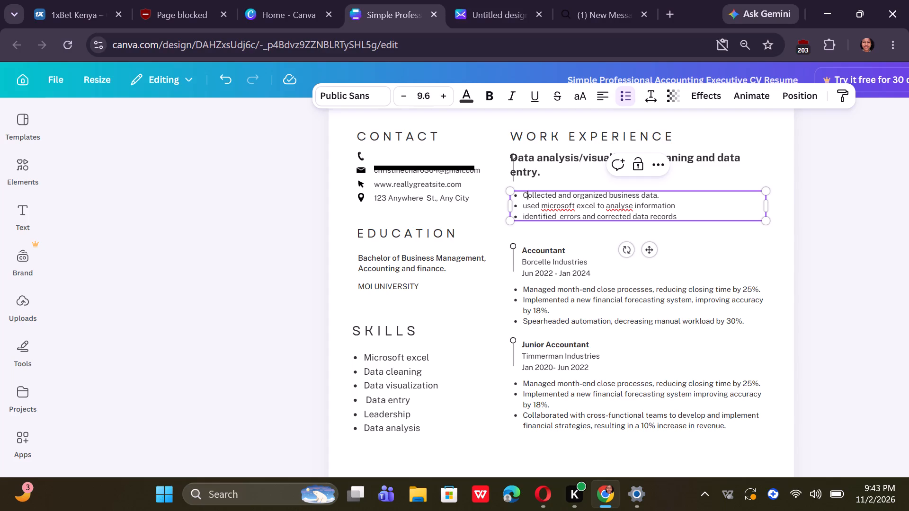
left_click(526, 206)
key("BackSpace")
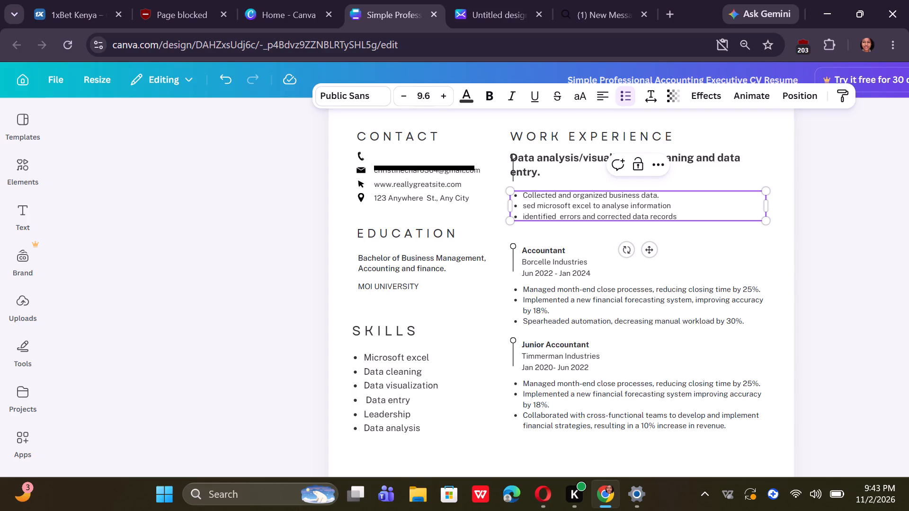
key("u")
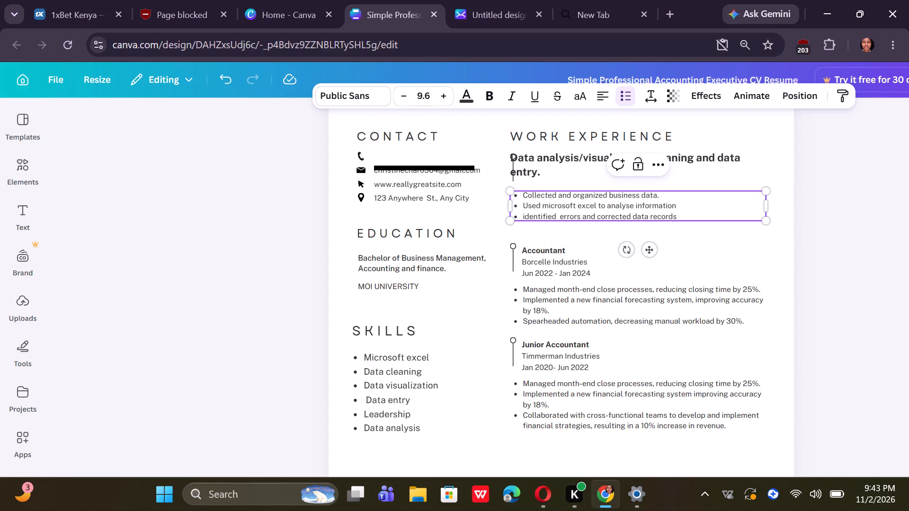
left_click(525, 215)
key("BackSpace")
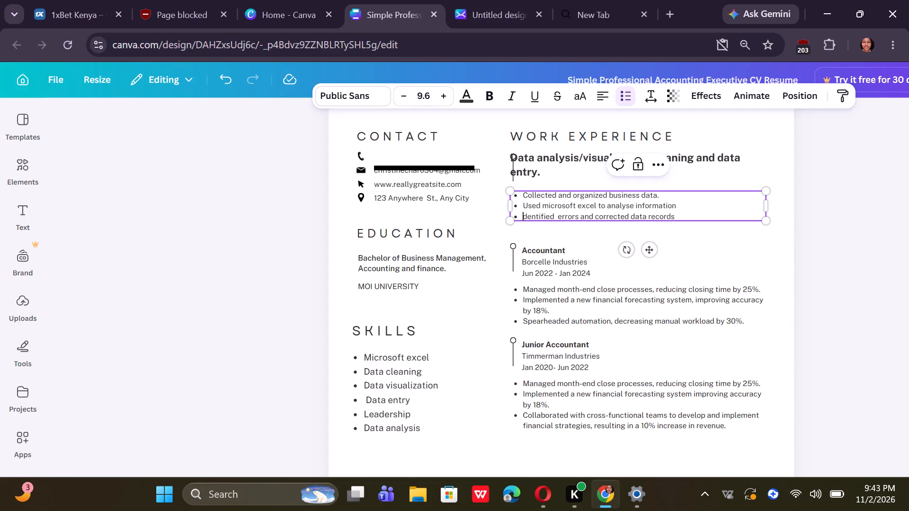
key("i")
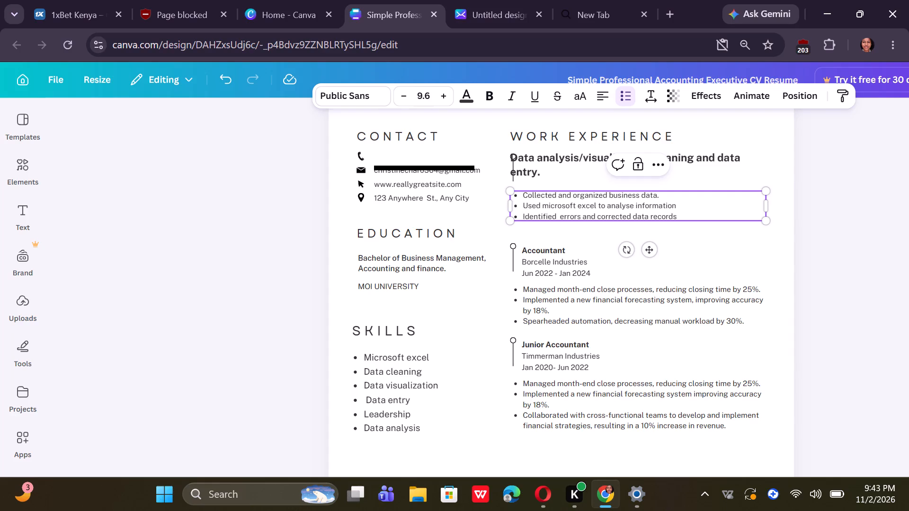
key("period")
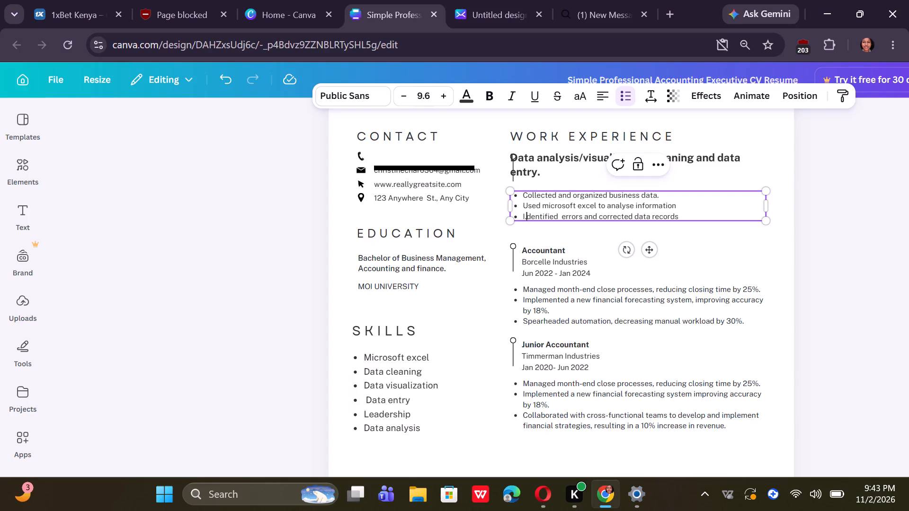
key("BackSpace")
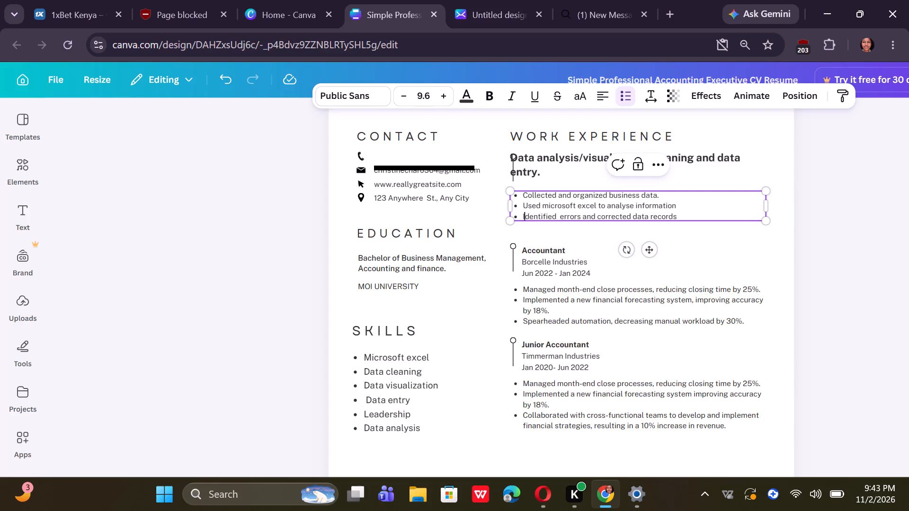
Start a new bullet after the data records line in the first work experience entry.
left_click(683, 216)
key("Return")
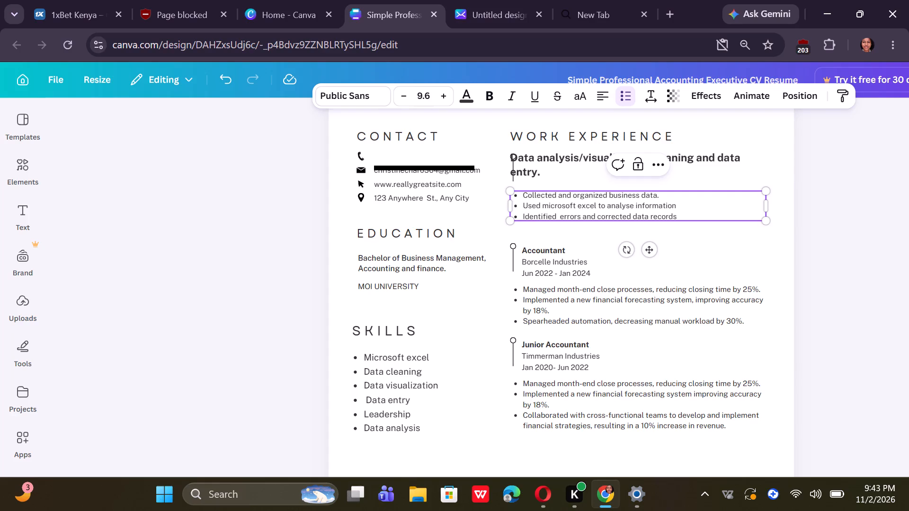
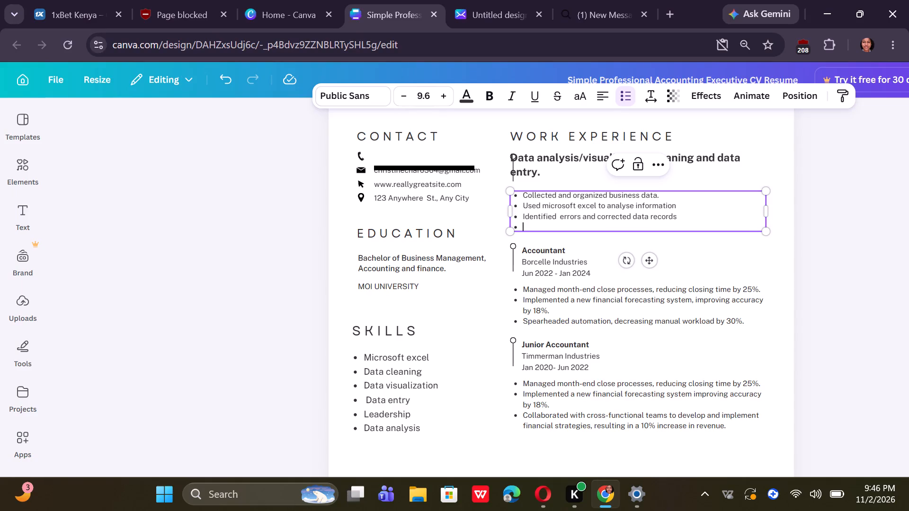
Fill in the fourth bullet of the first work experience entry with "Entered and updated information".
left_click(524, 233)
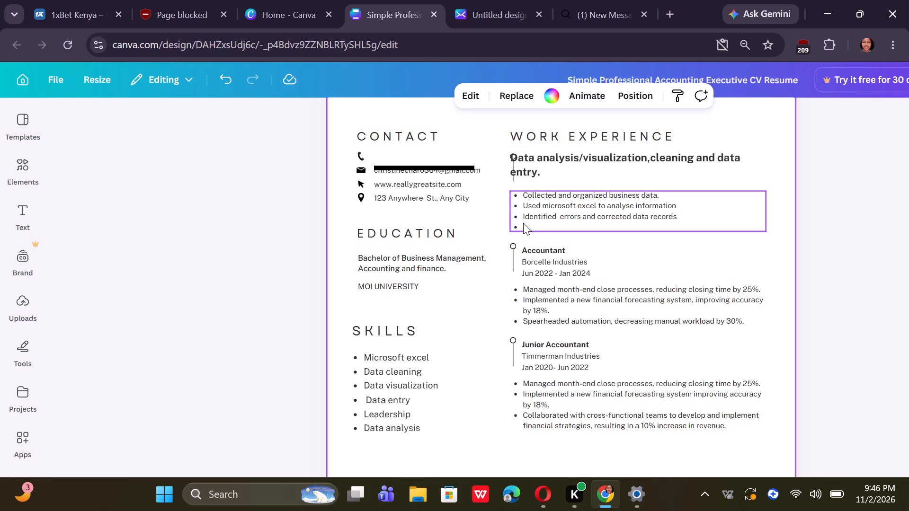
left_click(524, 223)
key("e")
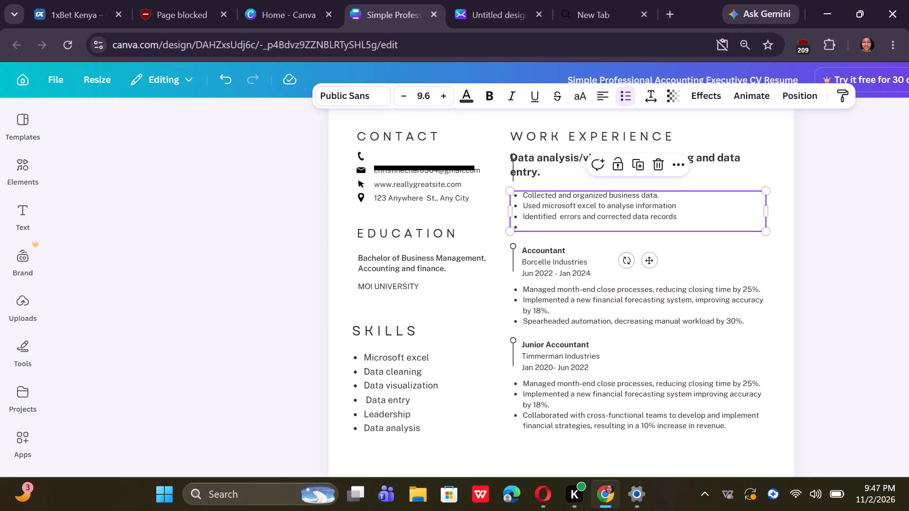
type("nt")
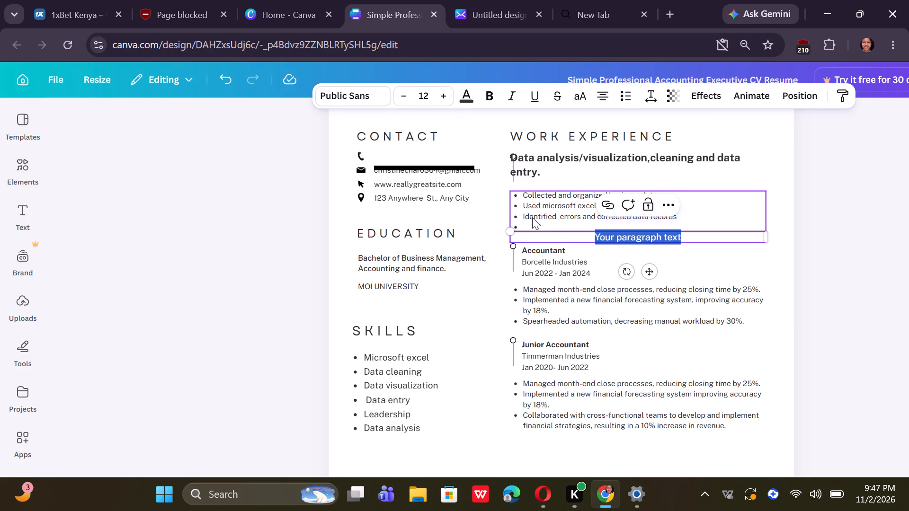
left_click(526, 221)
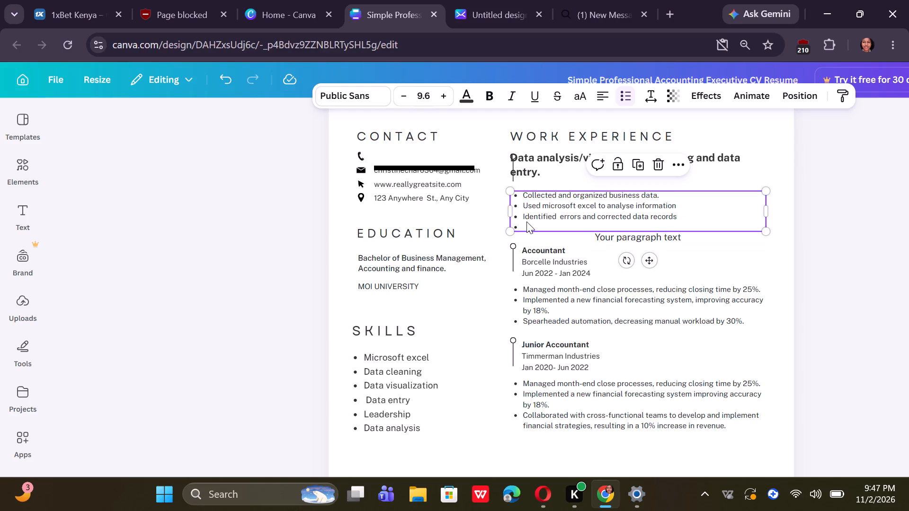
left_click(530, 222)
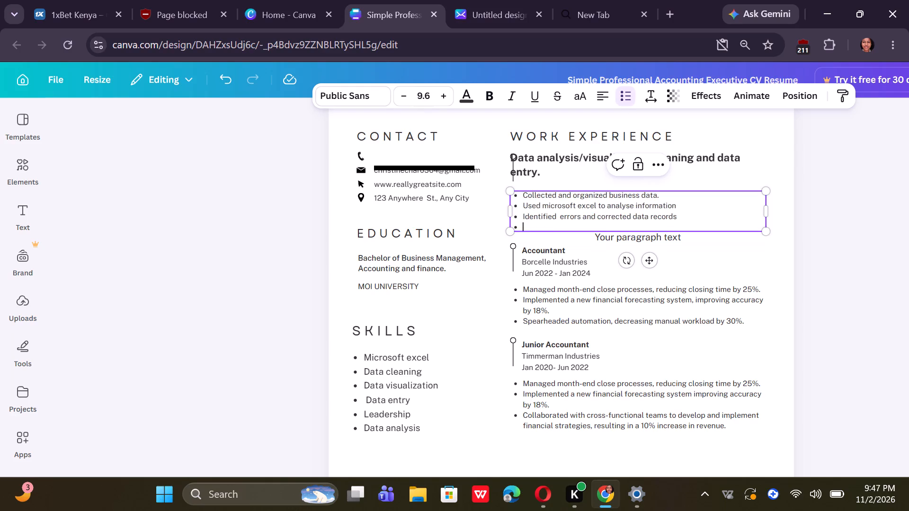
key("e")
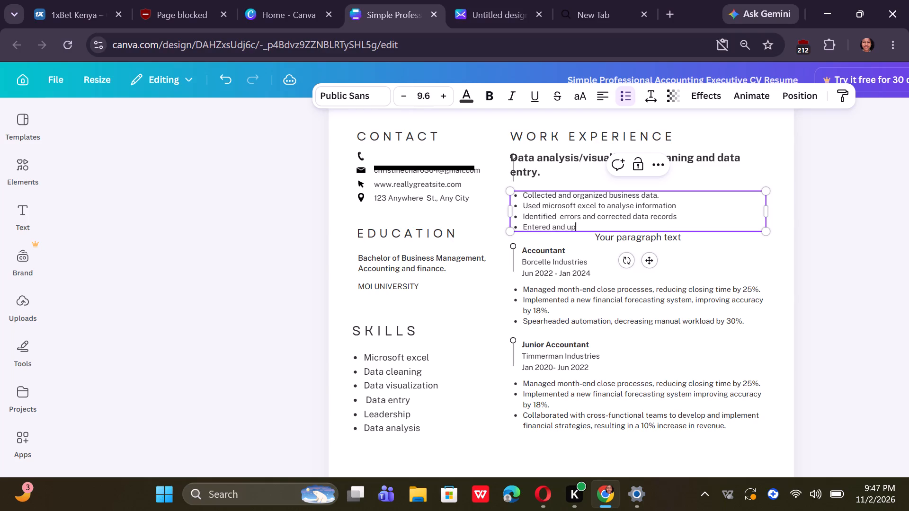
type("te")
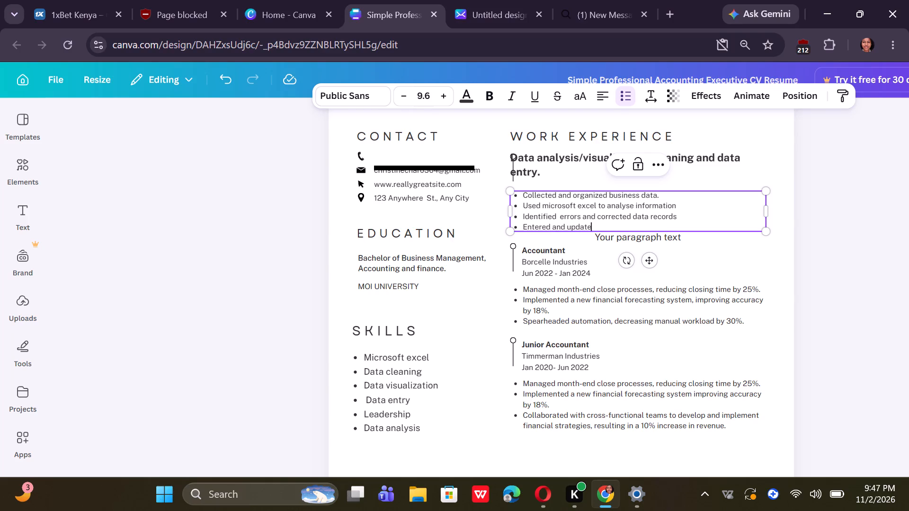
type("d all")
key("space")
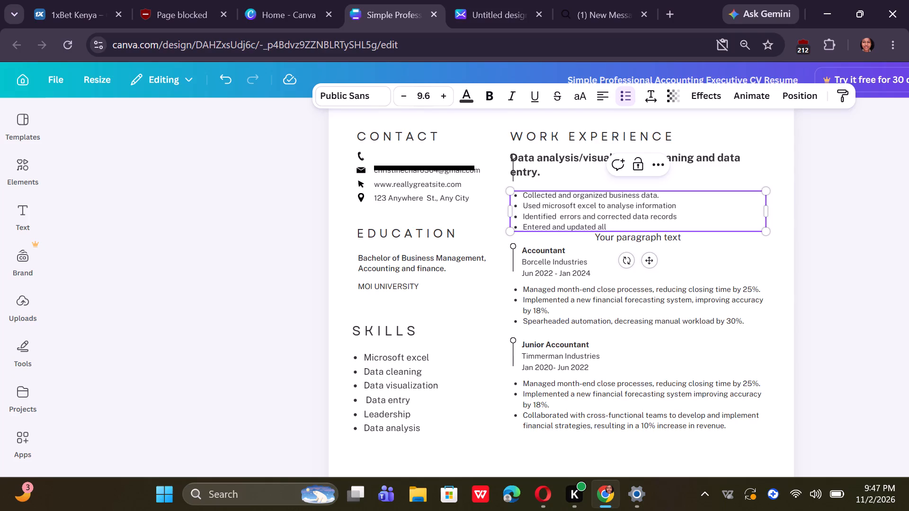
key("BackSpace")
key("BackSpace")
key("BackSpace")
key("BackSpace")
type("information")
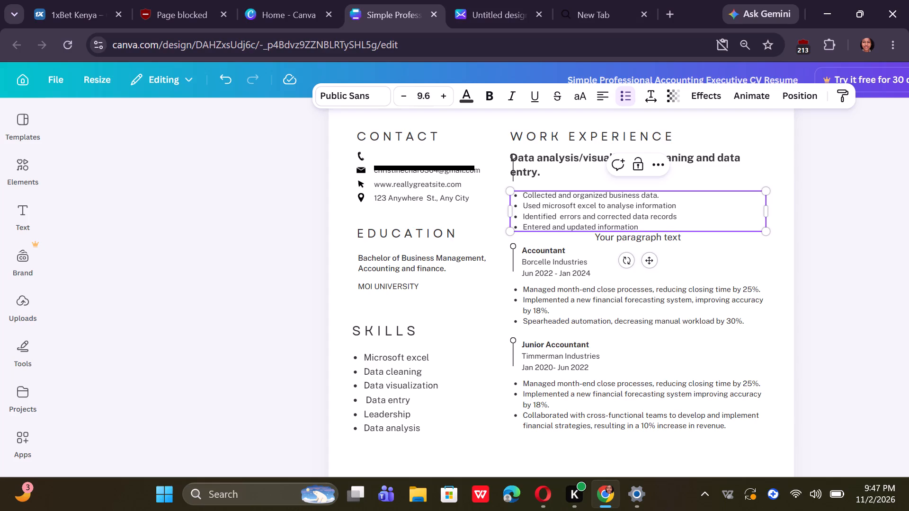
Extend the fourth bullet's text with "accurately into computer system".
key("space")
type("accurately")
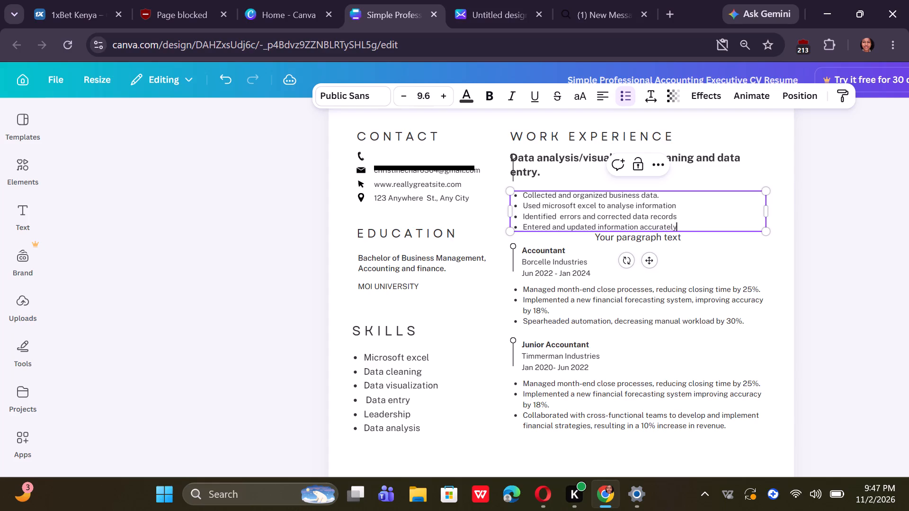
key("space")
type("in")
key("t")
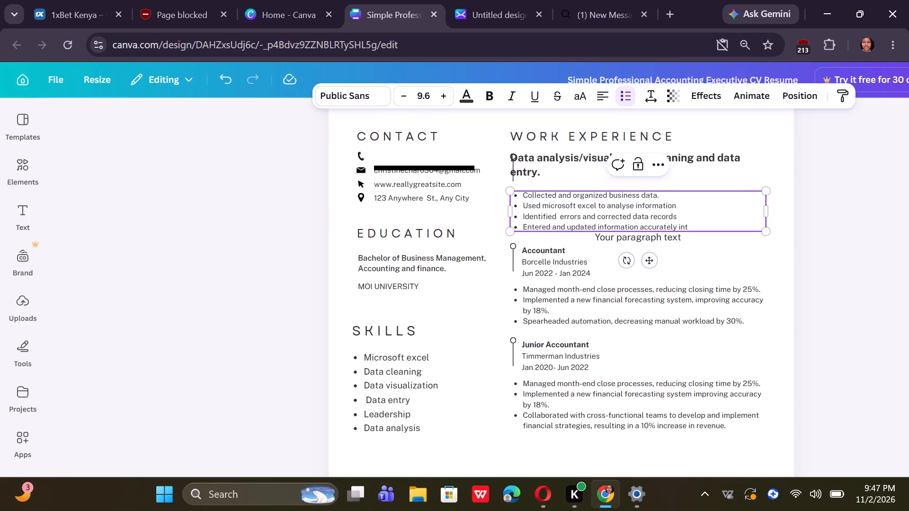
key("o")
key("space")
type("co")
type("mputr")
key("BackSpace")
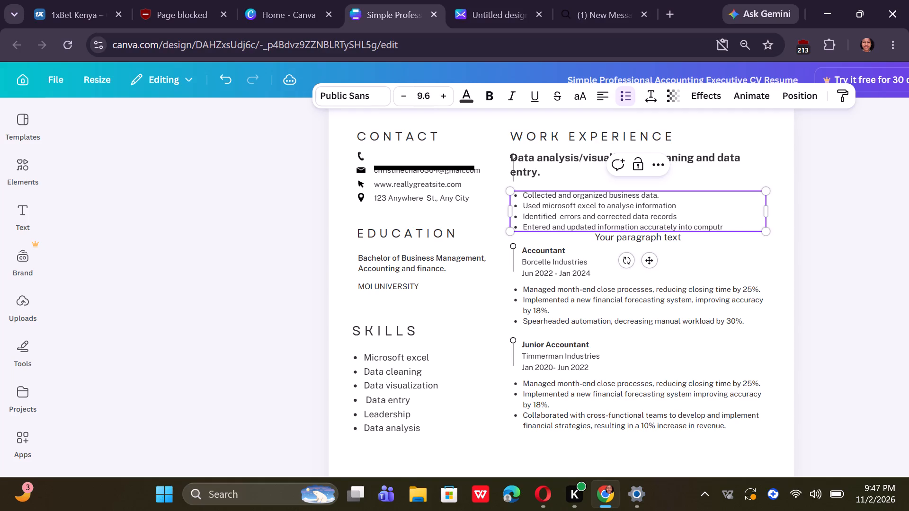
type("erbsystem")
left_click(731, 227)
key("BackSpace")
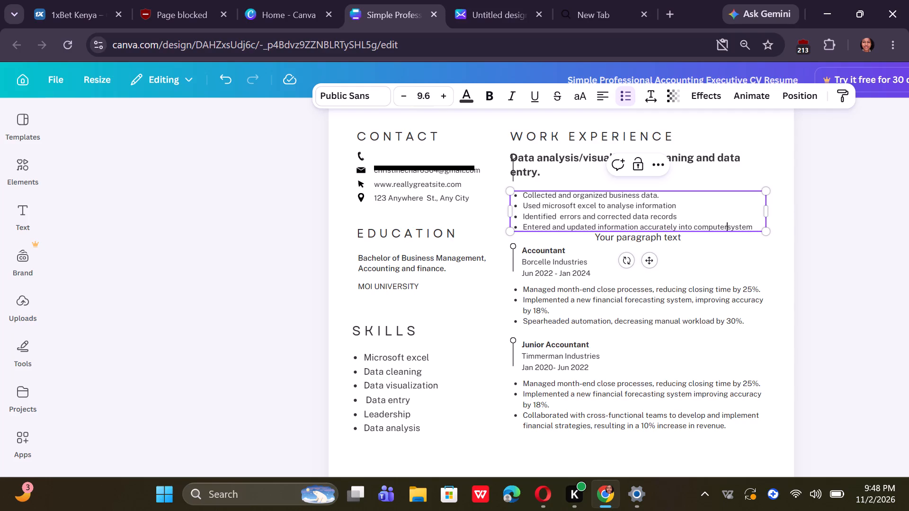
key("space")
key("Return")
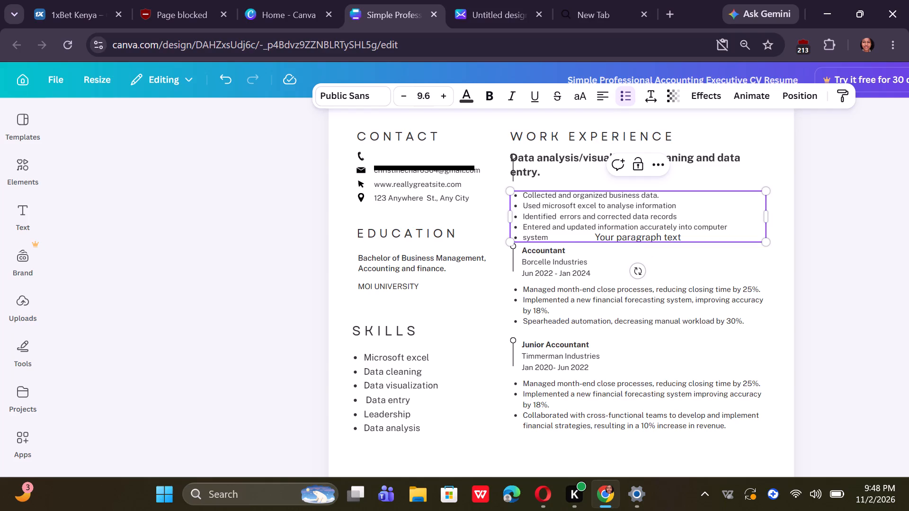
key("BackSpace")
key("BackSpace")
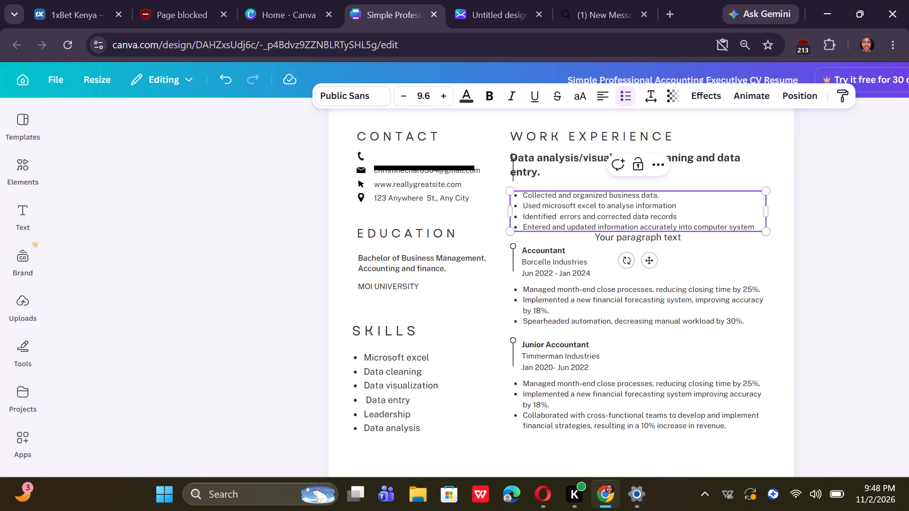
Start a new bullet after the computer system line in the first work experience entry.
left_click(755, 226)
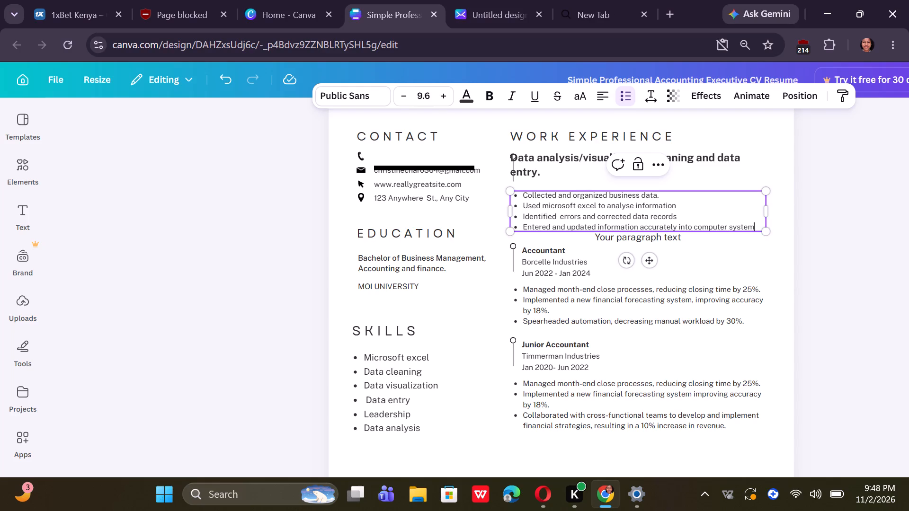
key("Return")
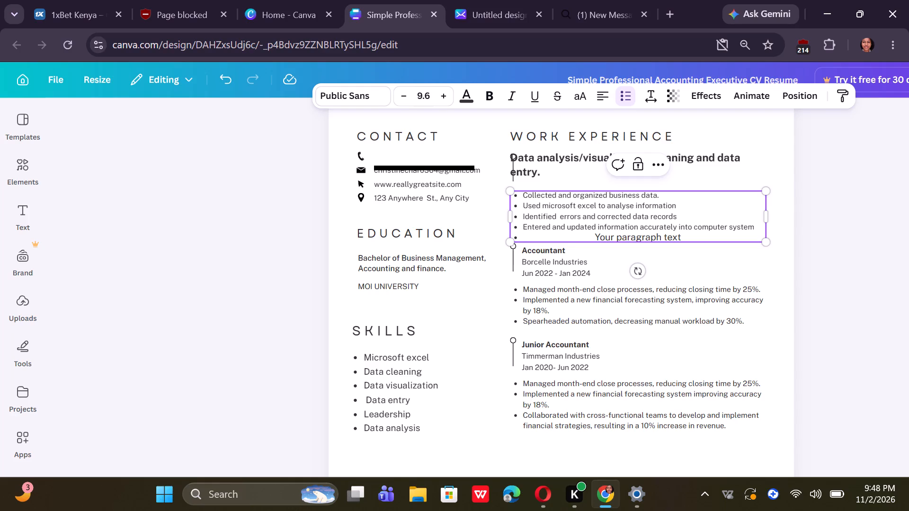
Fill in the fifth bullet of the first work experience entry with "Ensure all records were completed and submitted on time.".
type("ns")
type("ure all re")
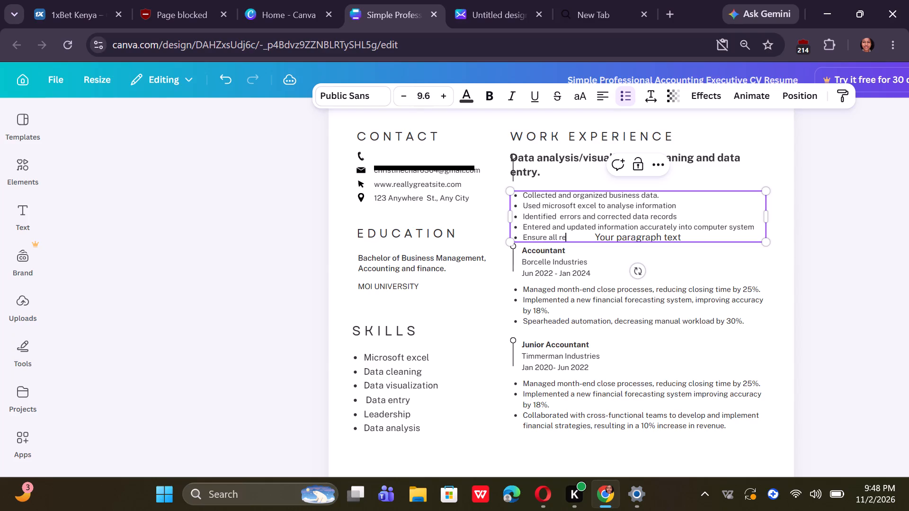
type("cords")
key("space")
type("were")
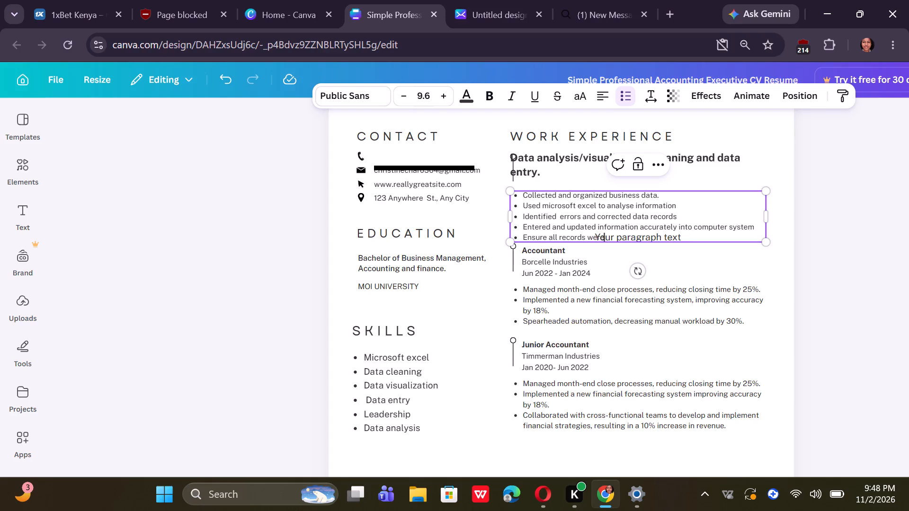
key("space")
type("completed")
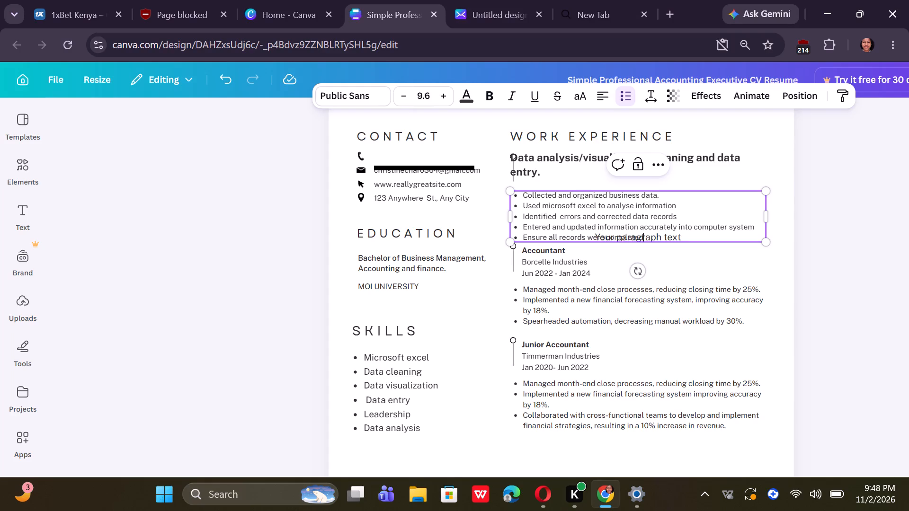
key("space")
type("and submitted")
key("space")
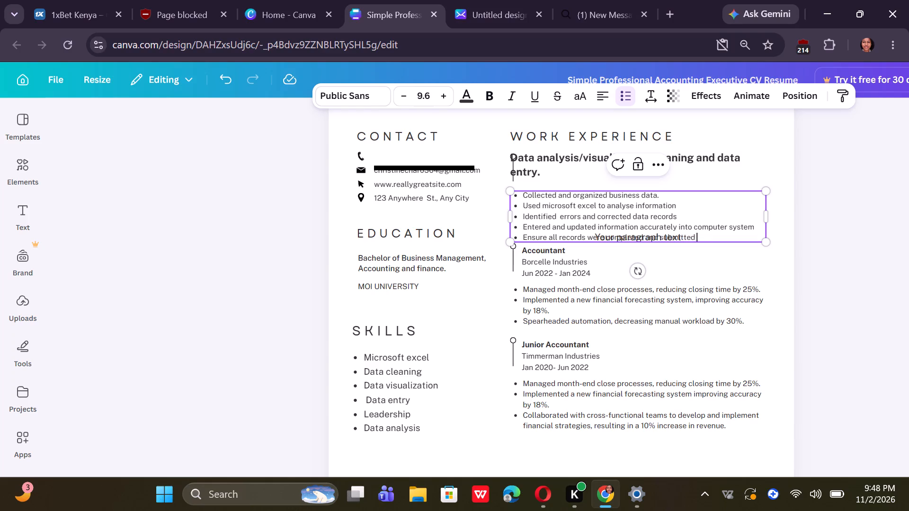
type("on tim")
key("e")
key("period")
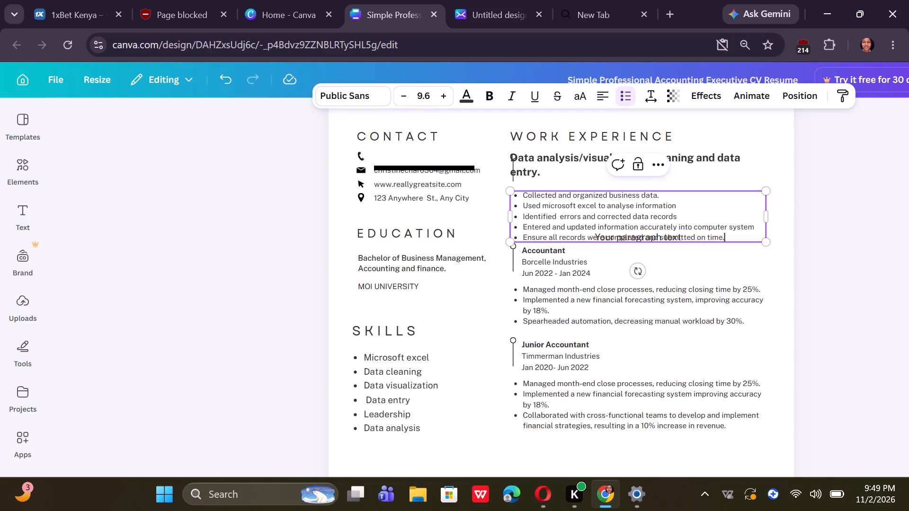
Enlarge the first entry's duty bullets text box slightly, to font size 9.7.
left_click(769, 246)
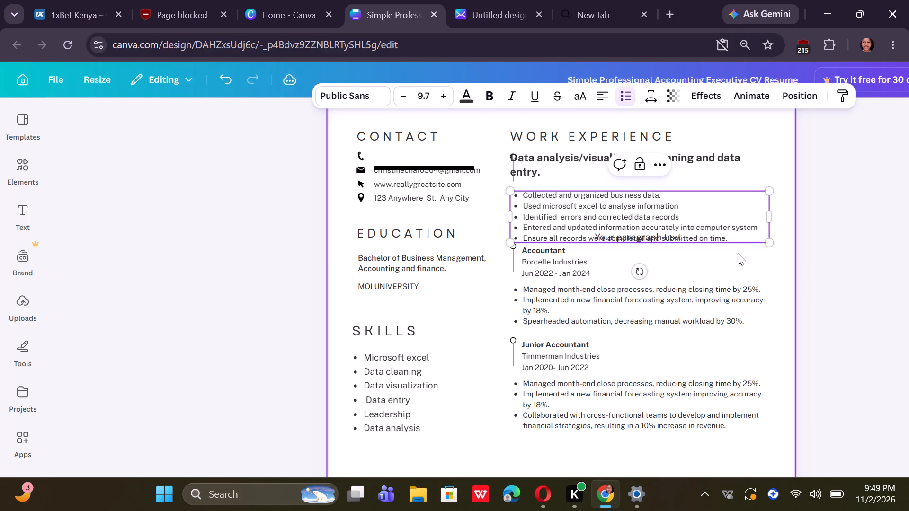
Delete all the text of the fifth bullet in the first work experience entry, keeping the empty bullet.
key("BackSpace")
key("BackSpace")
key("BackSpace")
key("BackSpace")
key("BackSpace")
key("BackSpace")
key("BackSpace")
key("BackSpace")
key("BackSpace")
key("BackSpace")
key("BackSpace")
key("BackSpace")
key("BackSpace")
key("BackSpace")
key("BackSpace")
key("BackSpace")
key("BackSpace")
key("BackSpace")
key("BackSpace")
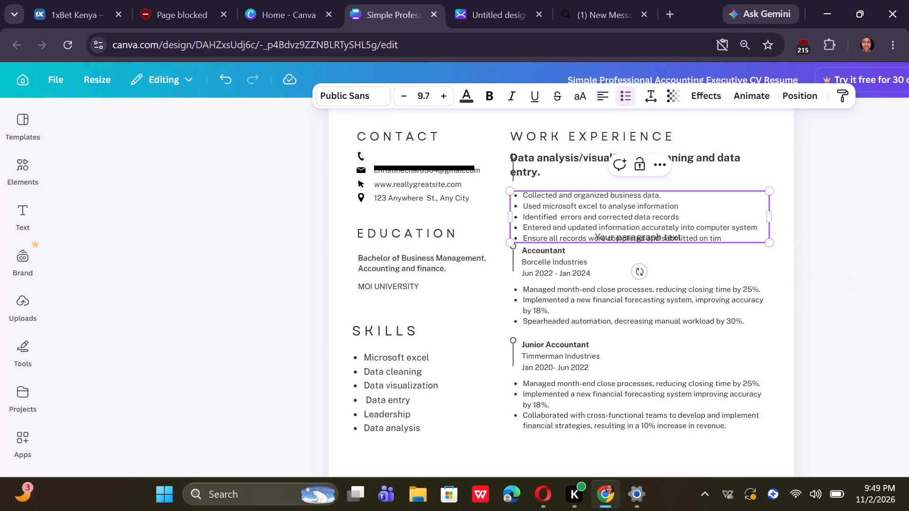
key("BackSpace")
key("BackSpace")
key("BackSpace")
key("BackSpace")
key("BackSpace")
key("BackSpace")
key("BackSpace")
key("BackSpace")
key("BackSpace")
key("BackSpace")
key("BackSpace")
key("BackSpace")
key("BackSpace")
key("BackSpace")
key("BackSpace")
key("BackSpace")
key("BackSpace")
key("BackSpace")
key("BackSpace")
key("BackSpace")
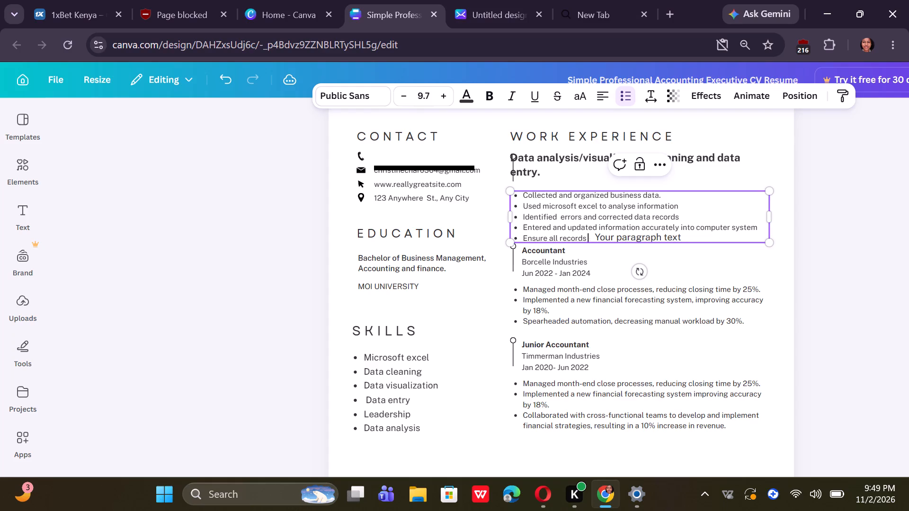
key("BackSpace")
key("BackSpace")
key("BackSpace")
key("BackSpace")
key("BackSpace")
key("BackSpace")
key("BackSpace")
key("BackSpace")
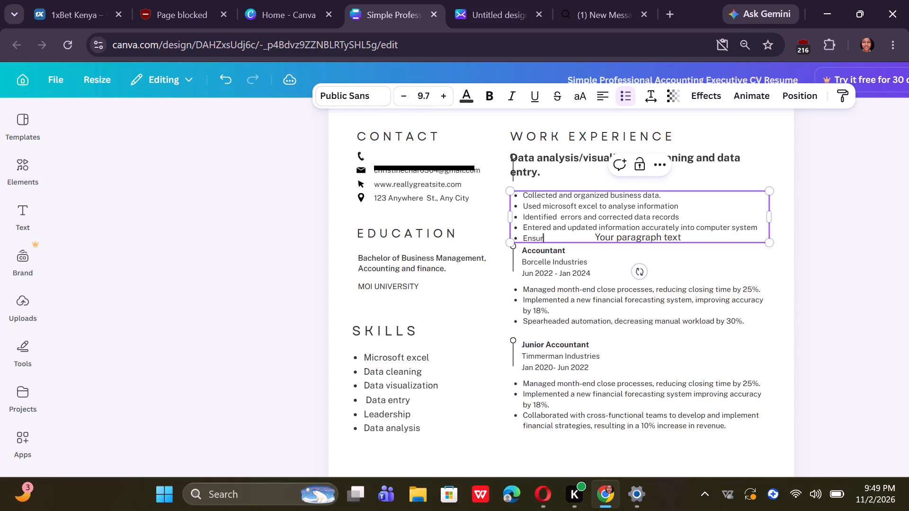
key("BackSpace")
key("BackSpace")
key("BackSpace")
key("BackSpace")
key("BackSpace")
Enlarge the first work experience entry's duty bullets text box to font size 10.2.
left_click_drag(771, 246, 771, 245)
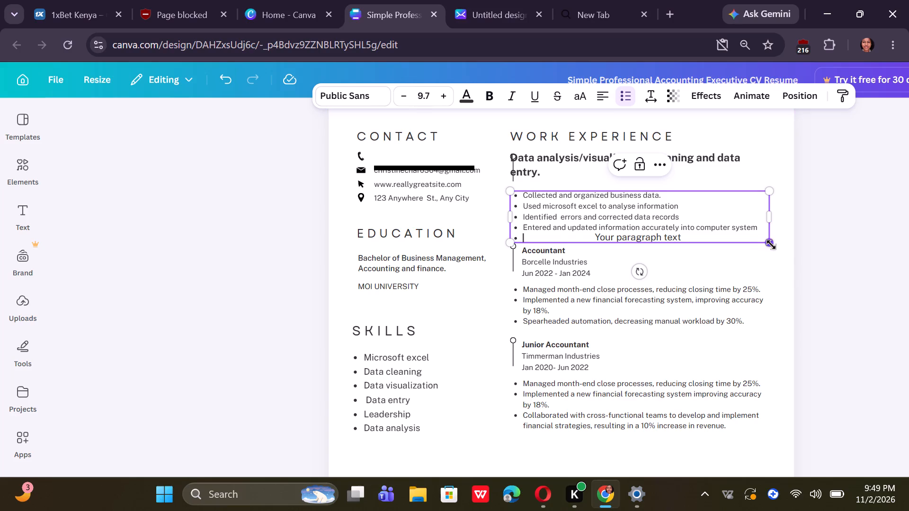
left_click_drag(771, 245, 775, 219)
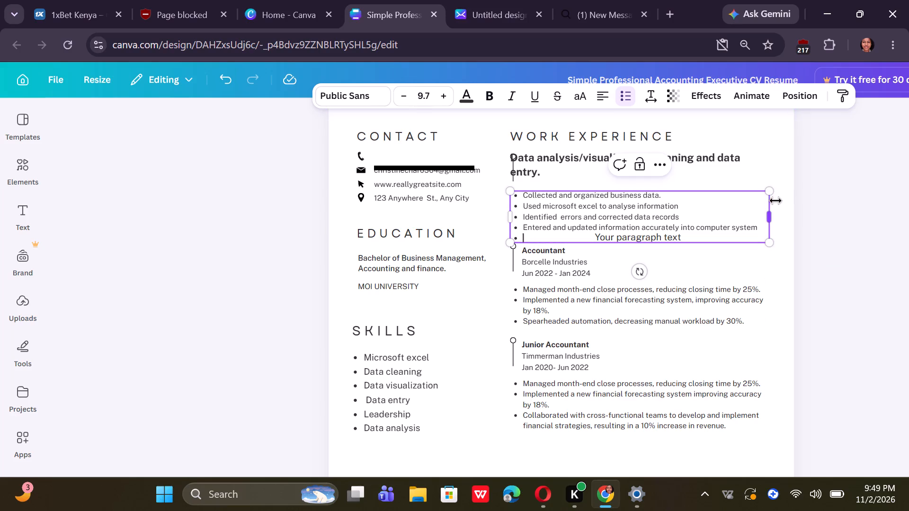
left_click_drag(767, 190, 771, 180)
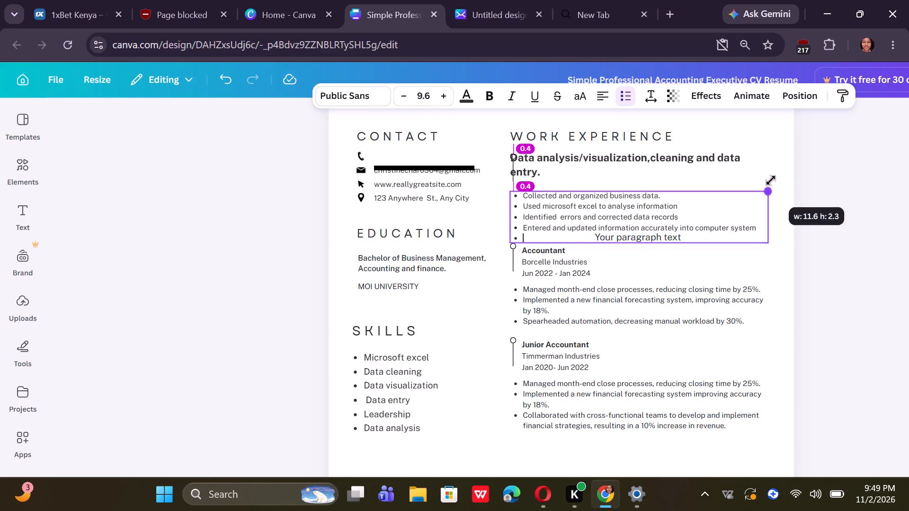
left_click_drag(771, 180, 777, 170)
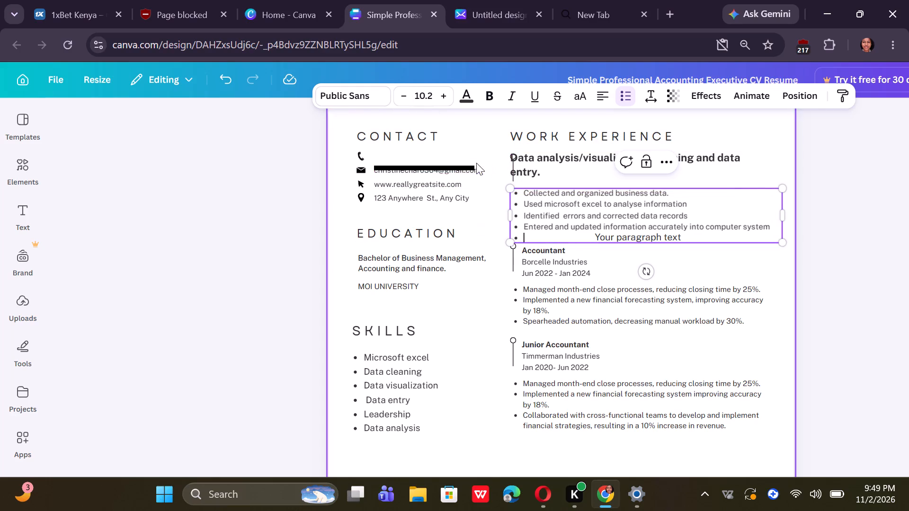
Shift the first entry's vertical timeline line and its bold role heading slightly right and up.
left_click_drag(508, 180, 522, 166)
left_click_drag(519, 154, 532, 150)
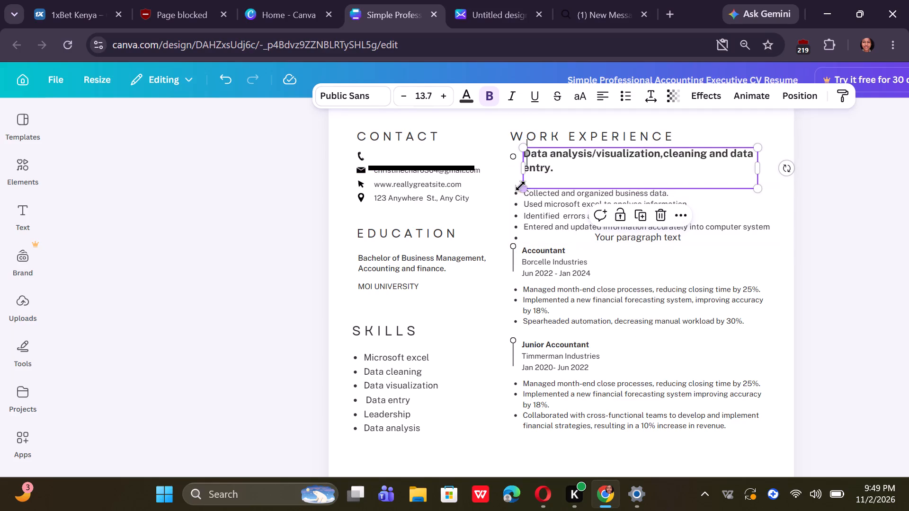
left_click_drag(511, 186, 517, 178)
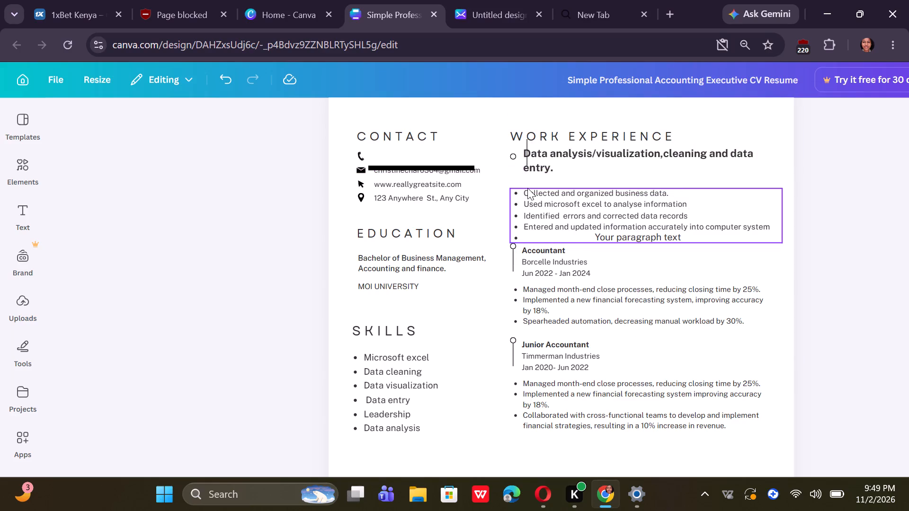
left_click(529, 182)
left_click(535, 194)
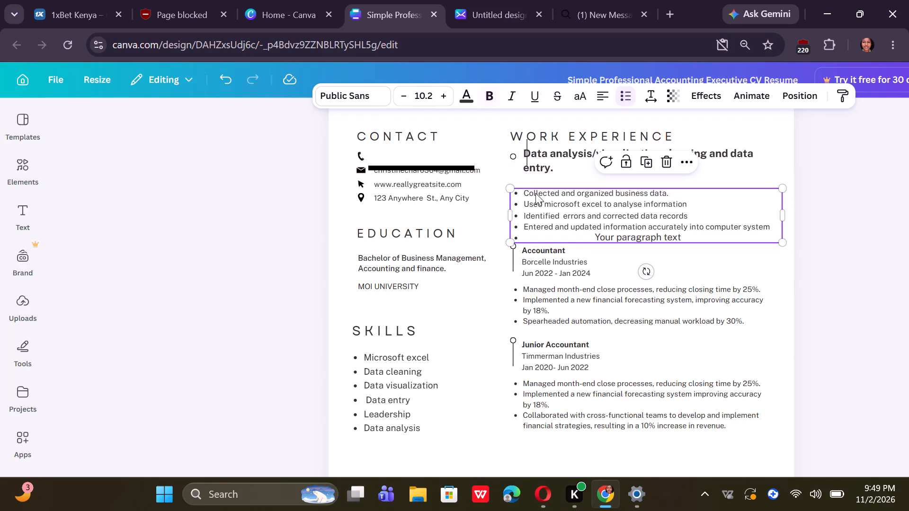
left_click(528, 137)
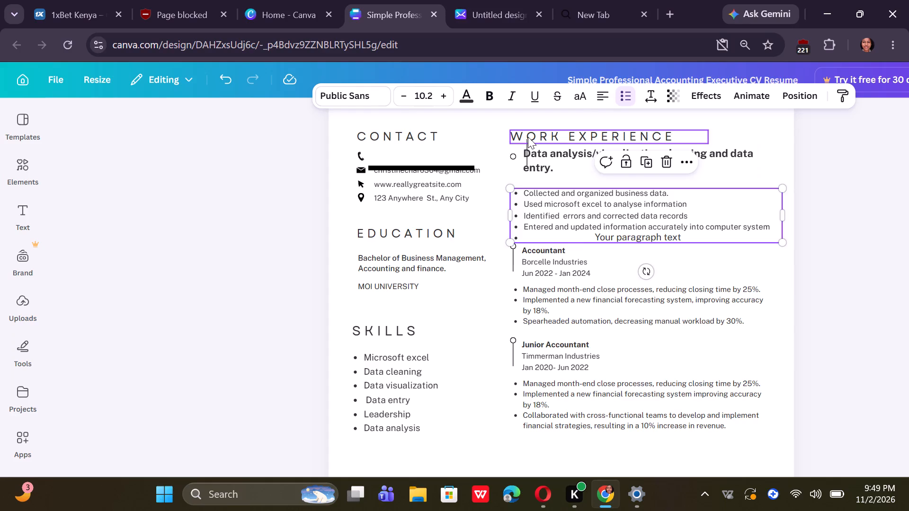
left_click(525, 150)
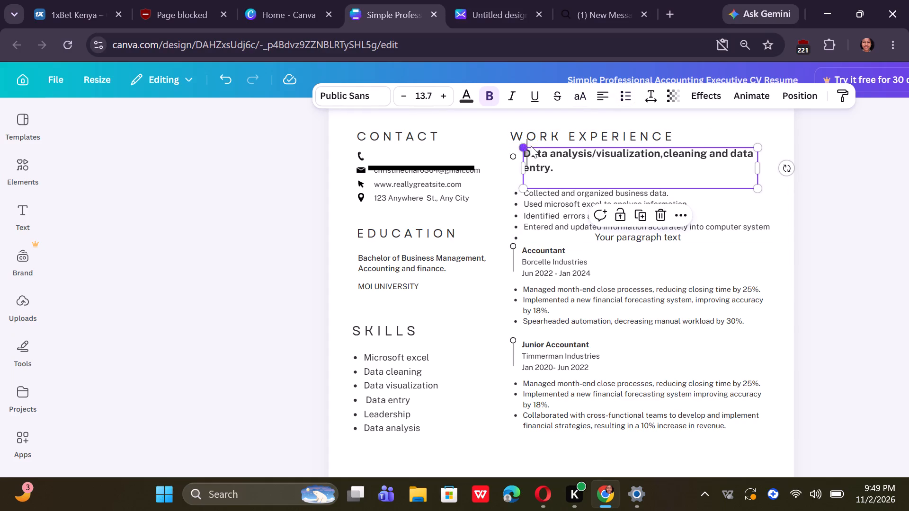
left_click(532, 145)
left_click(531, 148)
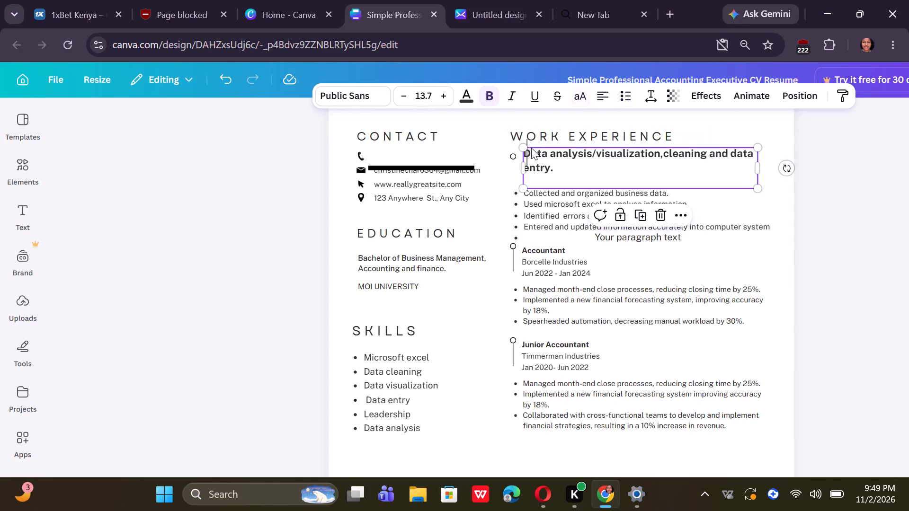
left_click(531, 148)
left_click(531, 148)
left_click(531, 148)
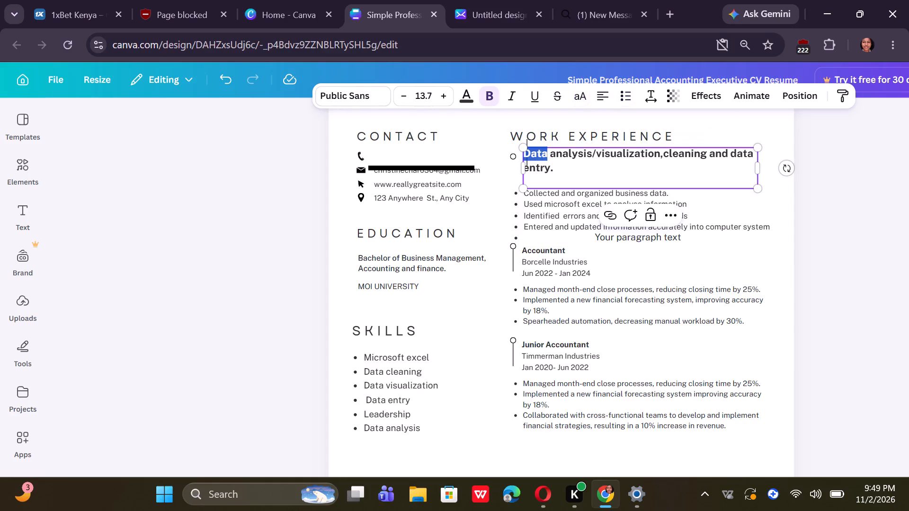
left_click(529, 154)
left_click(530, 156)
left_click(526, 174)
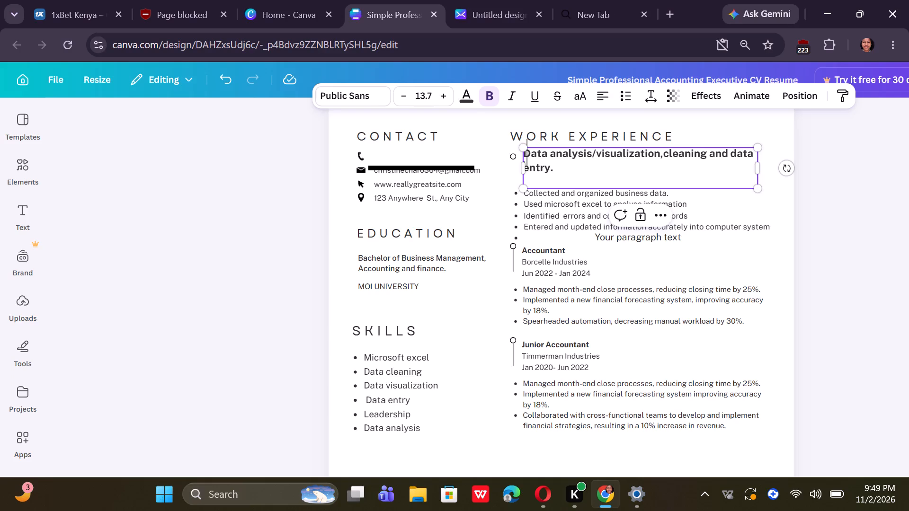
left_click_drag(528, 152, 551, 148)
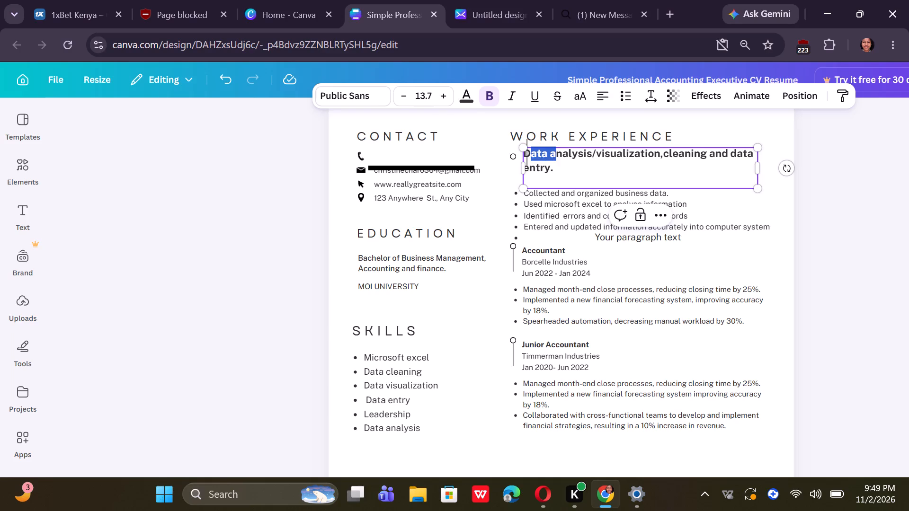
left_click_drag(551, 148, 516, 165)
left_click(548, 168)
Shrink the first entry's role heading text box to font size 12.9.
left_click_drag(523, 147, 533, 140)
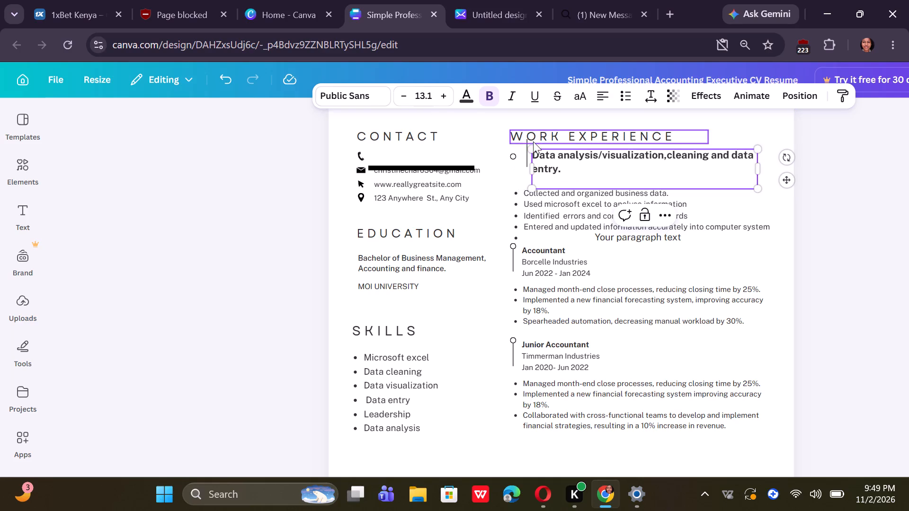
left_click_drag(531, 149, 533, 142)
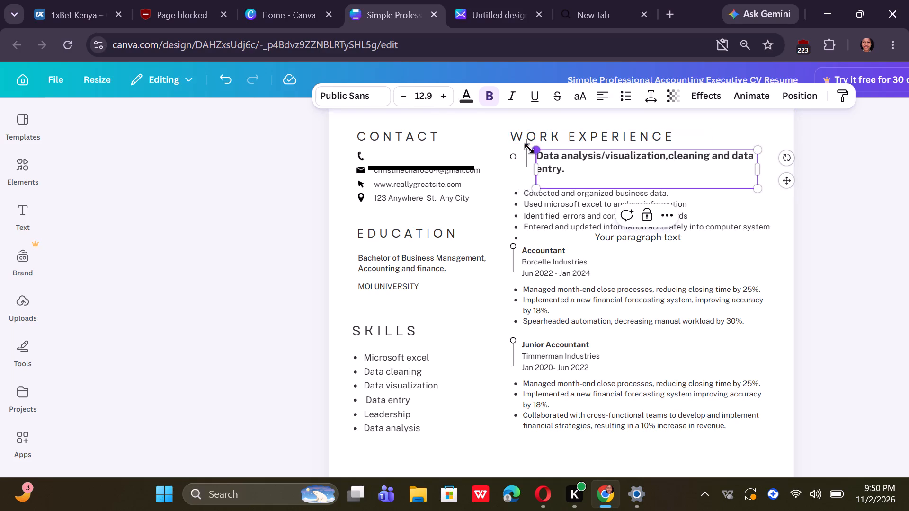
Delete the vertical timeline line beside the first work experience entry's role heading.
left_click(529, 149)
left_click(523, 141)
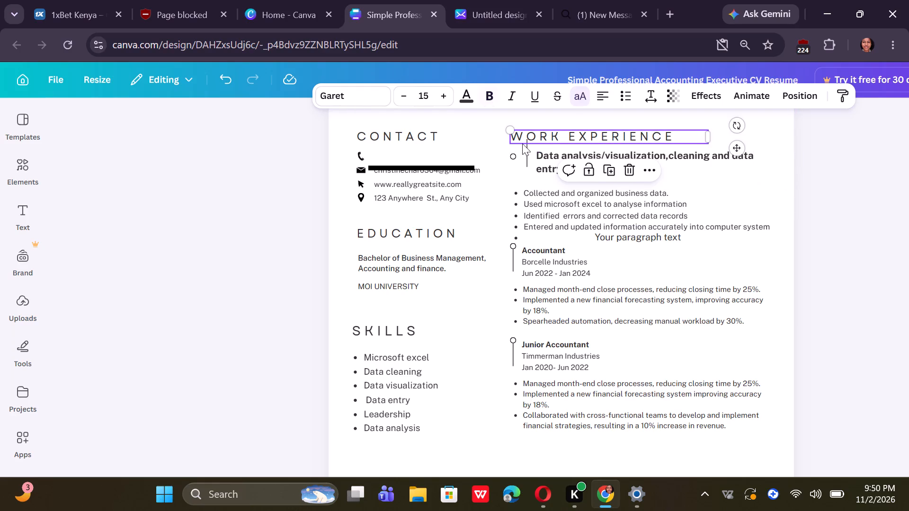
left_click(521, 150)
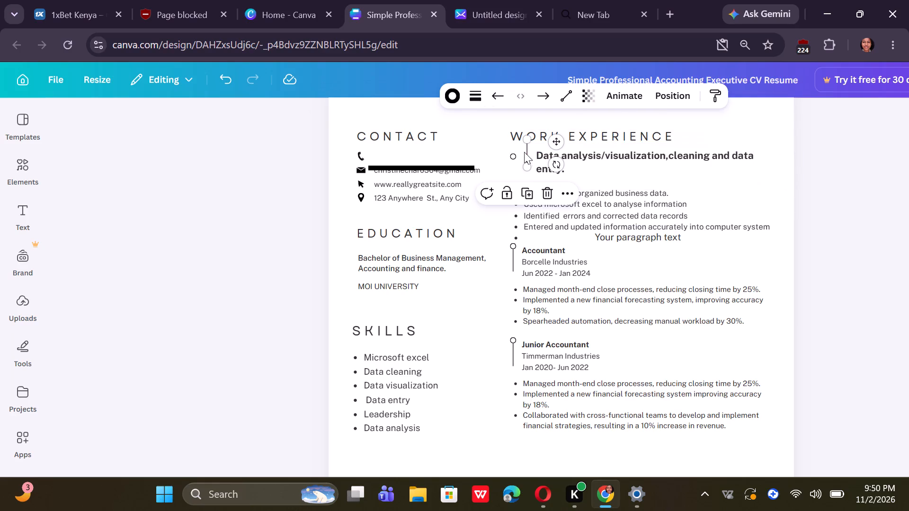
right_click(524, 152)
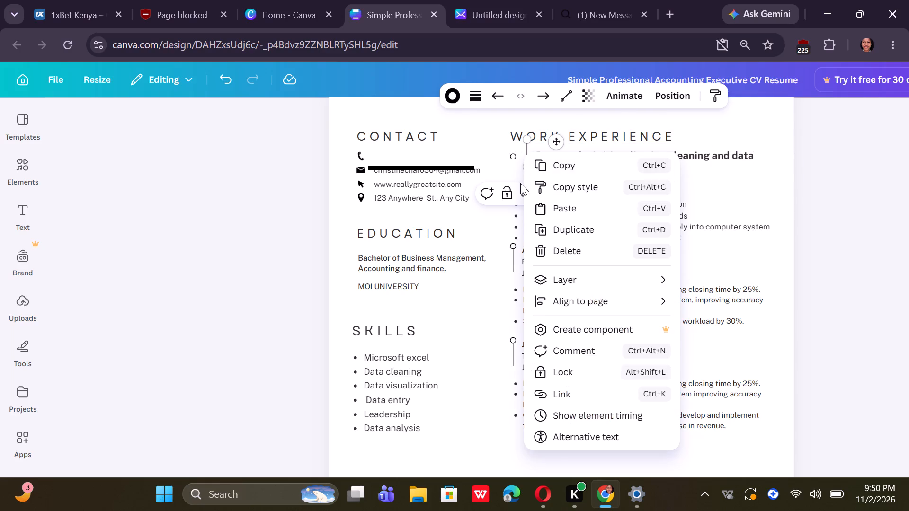
left_click(510, 172)
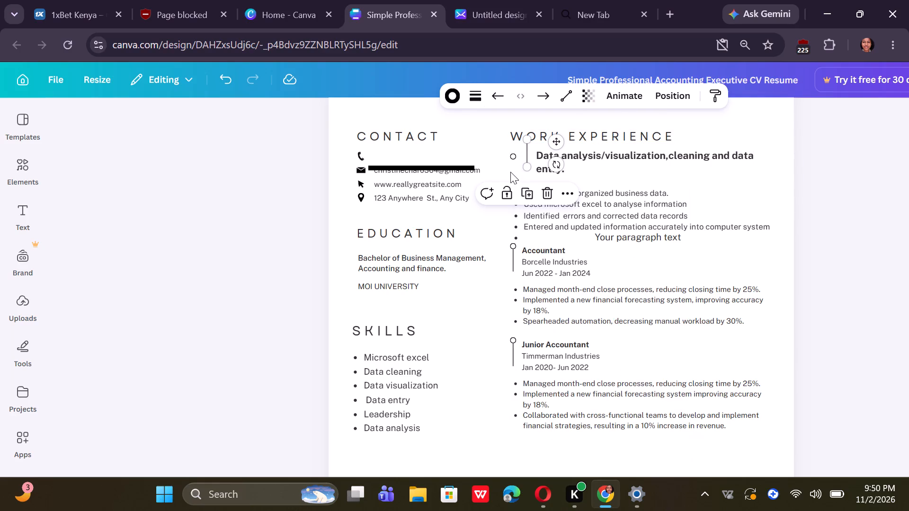
left_click(544, 186)
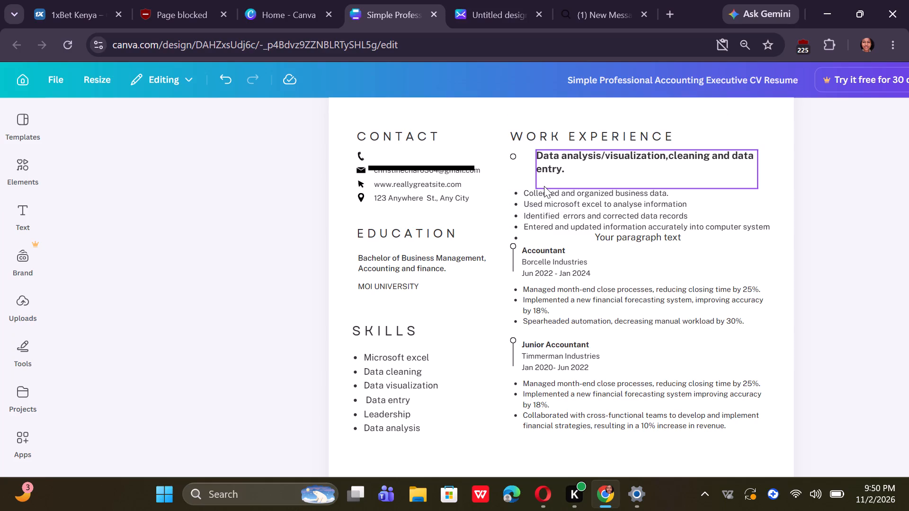
Resize the first entry's role heading to font size 13.7, with its left edge aligned to the Accountant and Junior Accountant headings.
left_click(527, 150)
left_click(531, 153)
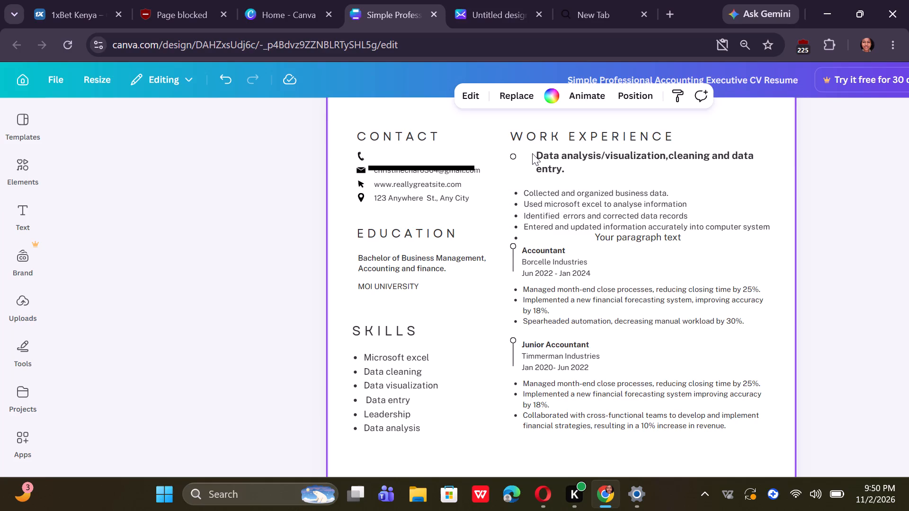
left_click(534, 157)
left_click(548, 153)
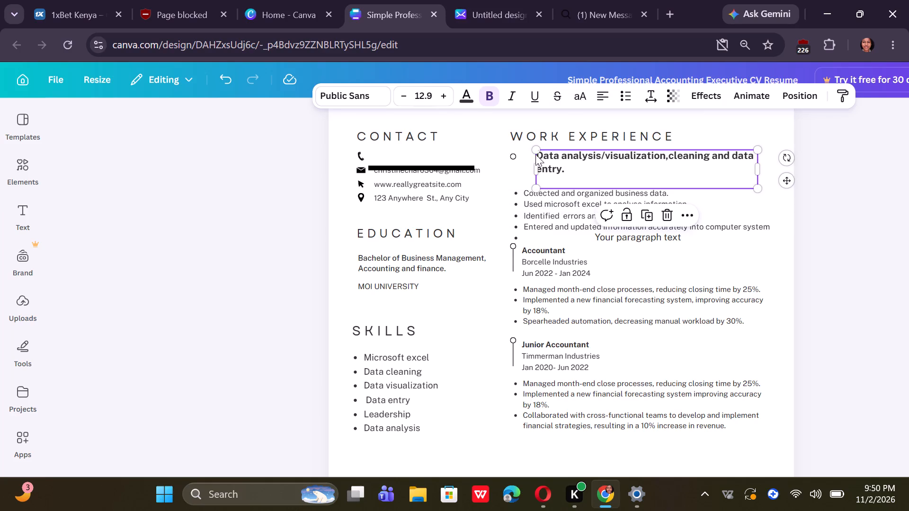
left_click_drag(535, 152, 497, 126)
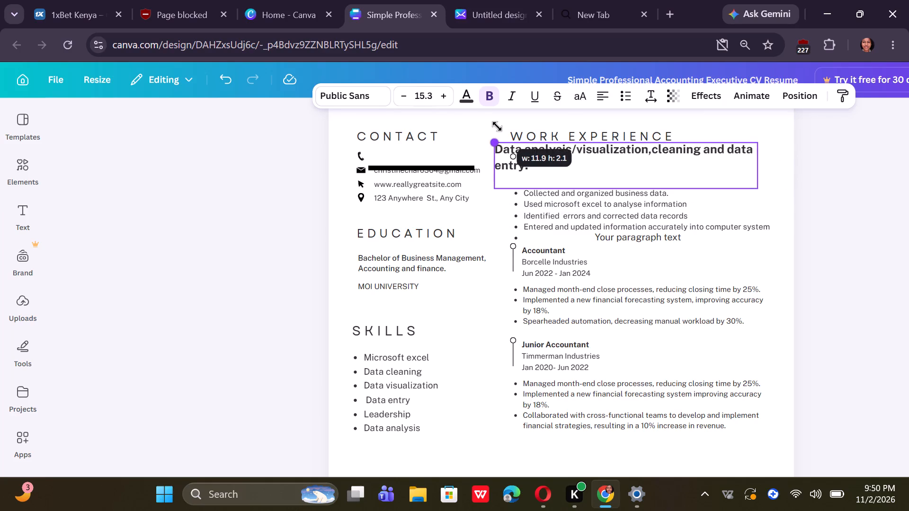
left_click_drag(497, 126, 535, 120)
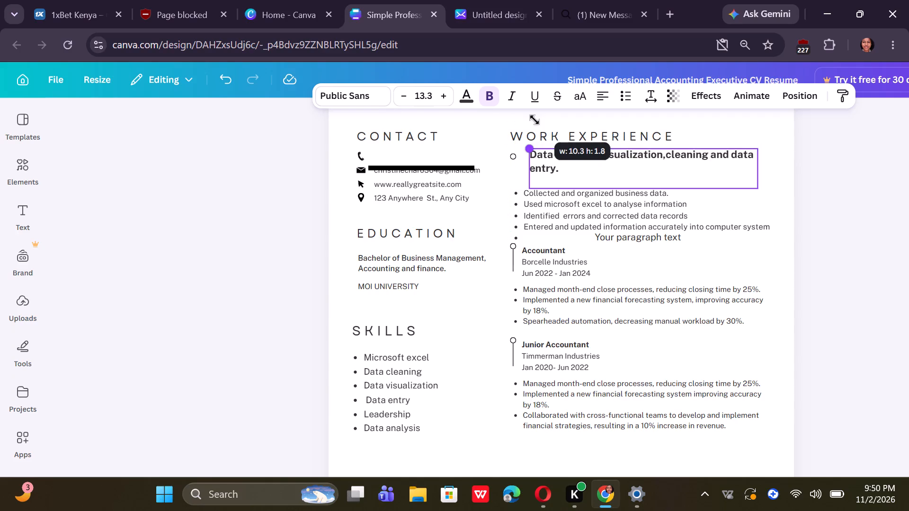
left_click_drag(535, 120, 530, 115)
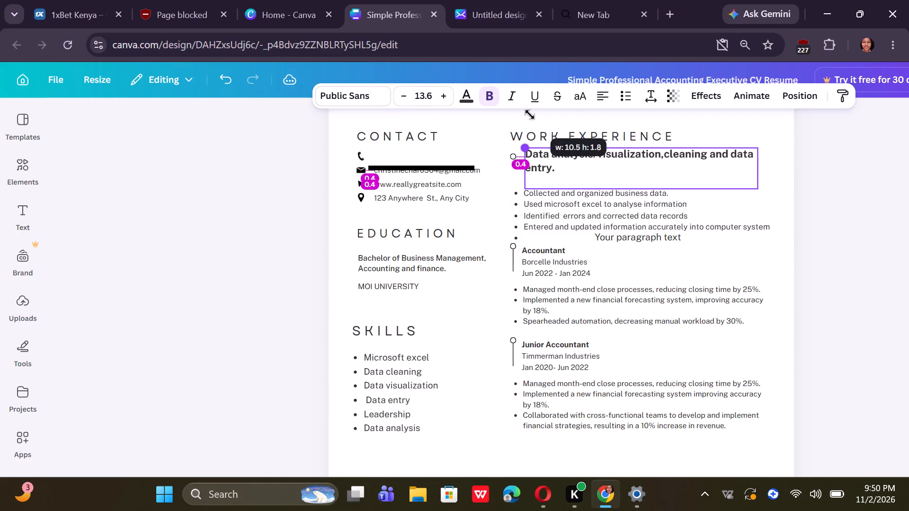
left_click_drag(530, 115, 527, 103)
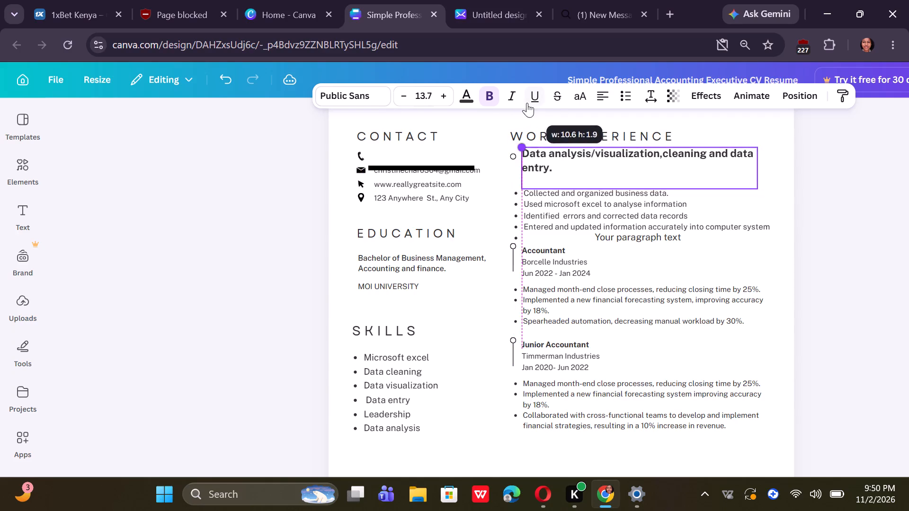
left_click_drag(527, 103, 528, 103)
Move the first entry's duty bullets box up and right, closer beneath the role heading and aligned with its left edge.
left_click(559, 213)
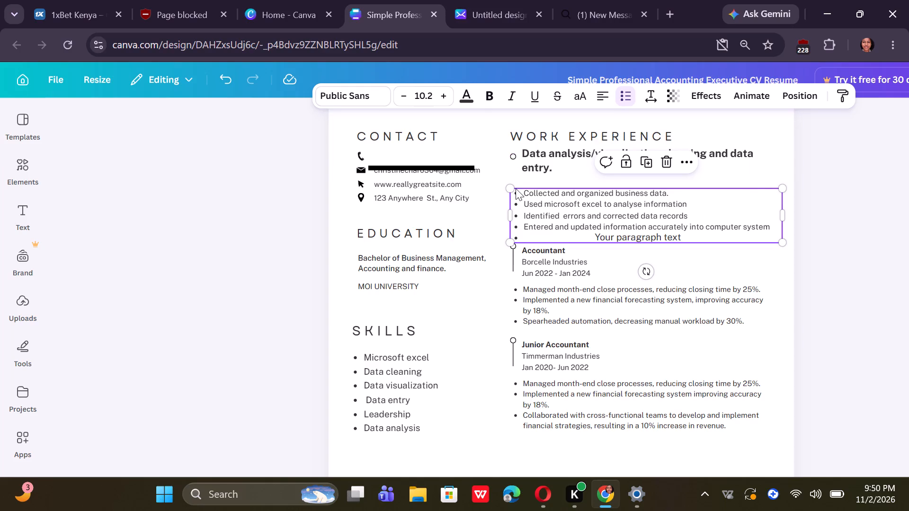
left_click_drag(510, 181, 513, 176)
left_click_drag(513, 176, 528, 184)
left_click_drag(512, 194, 521, 187)
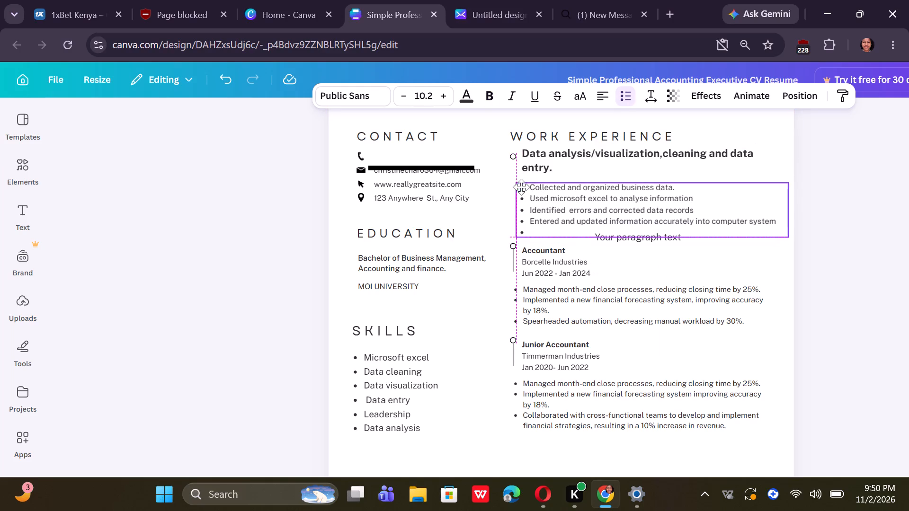
left_click_drag(521, 187, 522, 186)
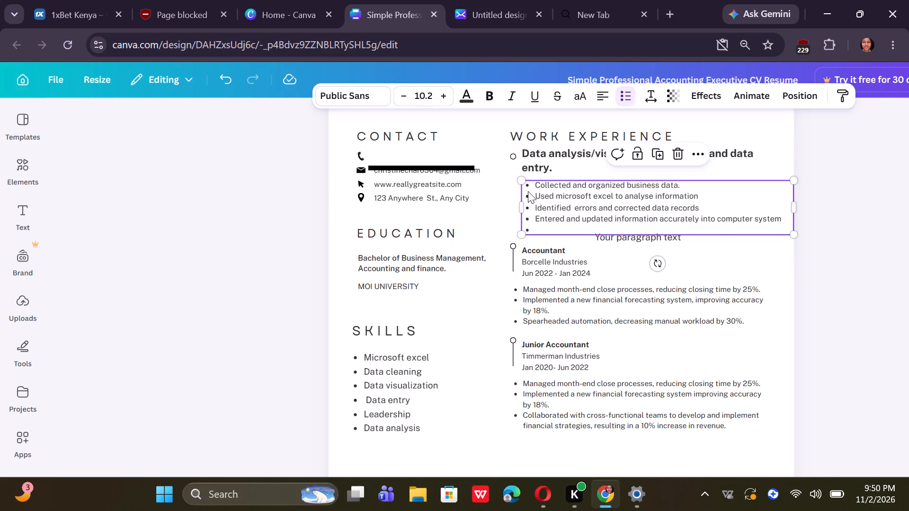
Add the bullet "Ensured all records were completed and submitted on time." after the computer system bullet in the first entry's duties.
left_click(780, 221)
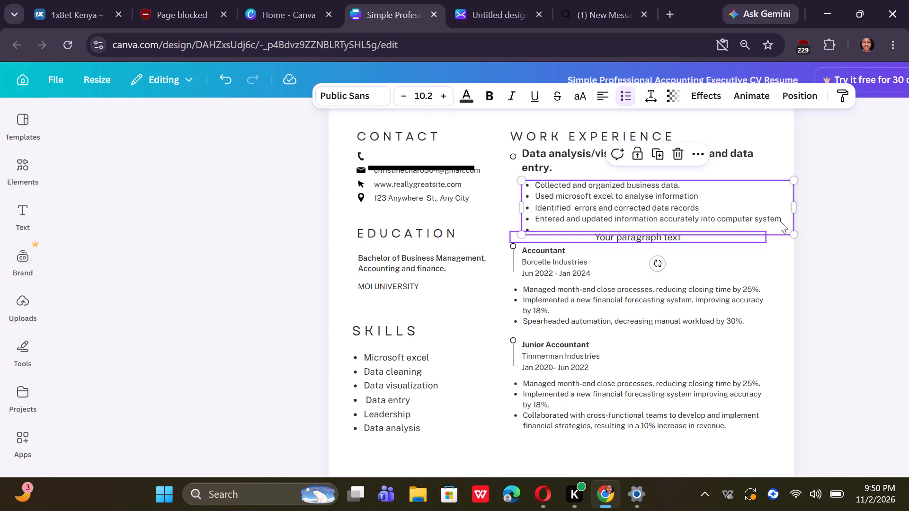
left_click(780, 219)
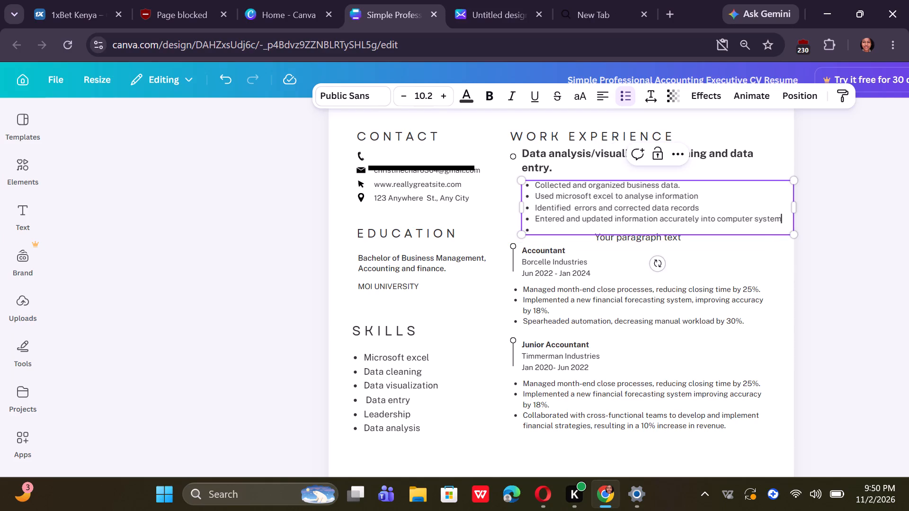
key("Return")
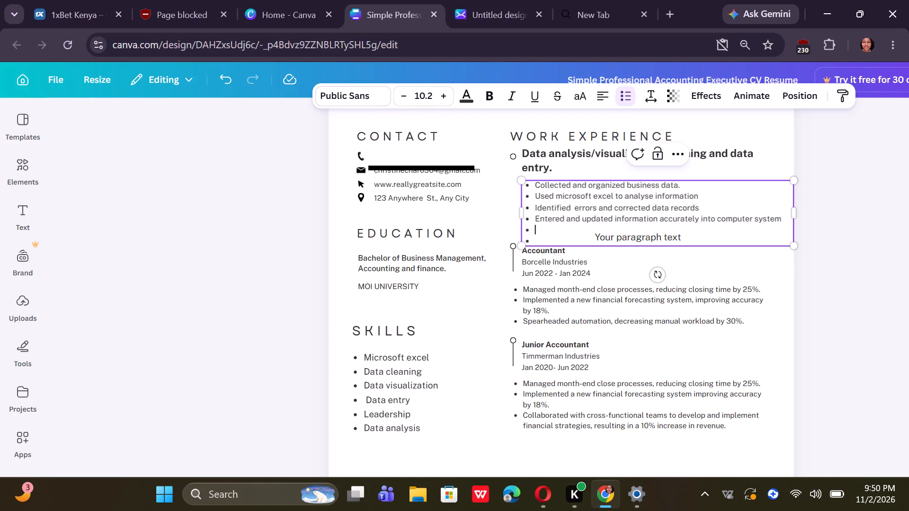
type("ensured")
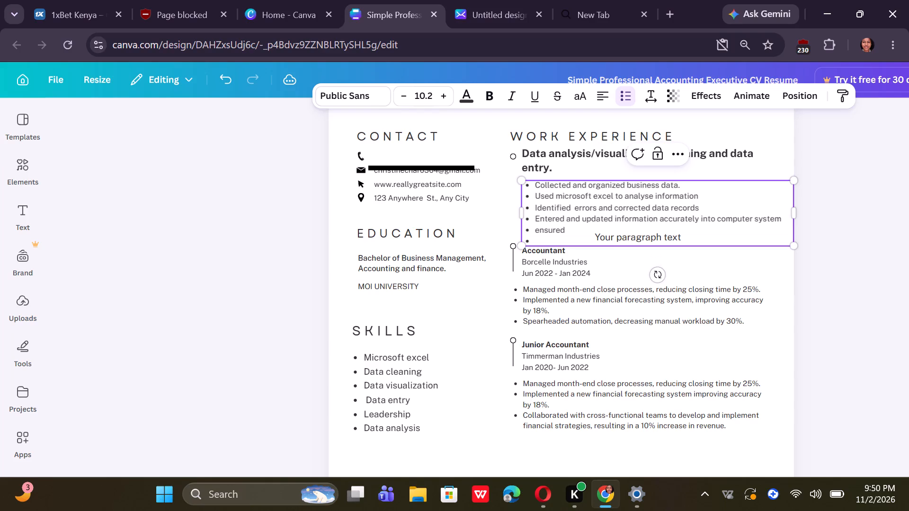
key("space")
type("all")
key("space")
type("recor")
type("ds")
key("space")
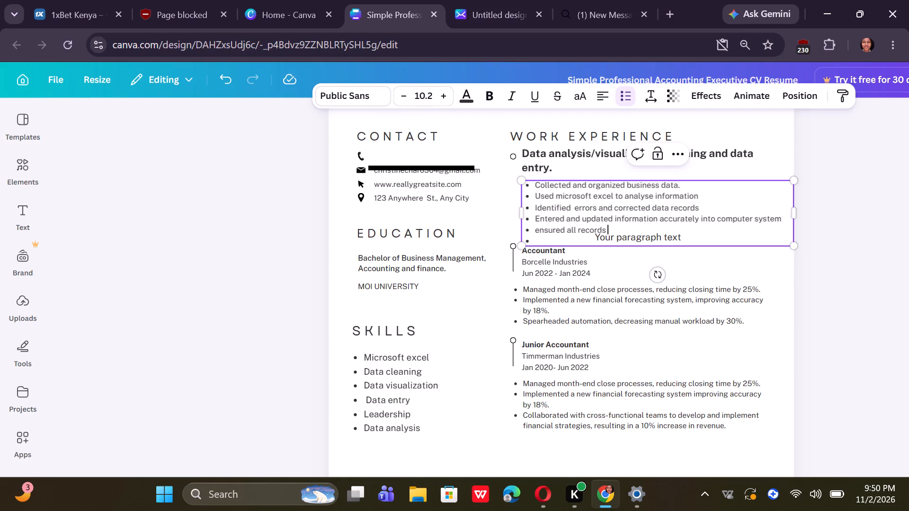
type("were")
key("space")
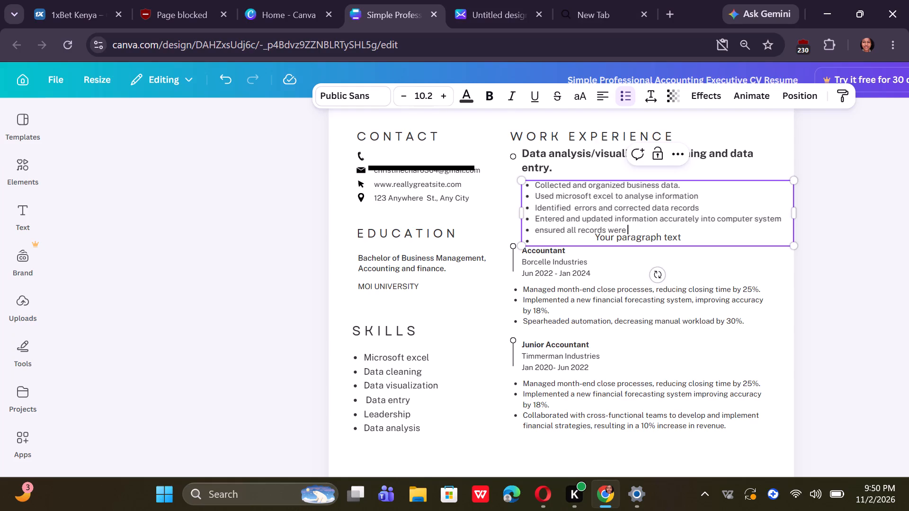
type("completed")
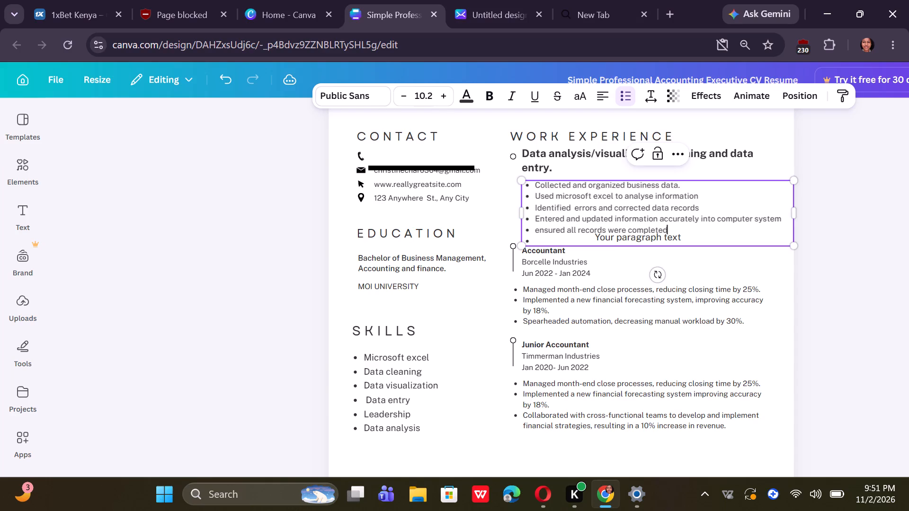
key("space")
type("and submitted o")
type("n time")
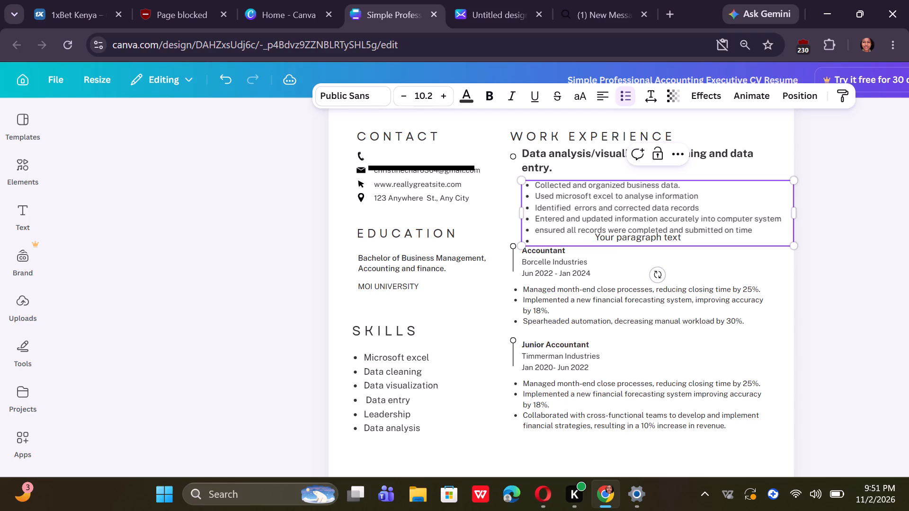
key("period")
left_click(538, 234)
key("BackSpace")
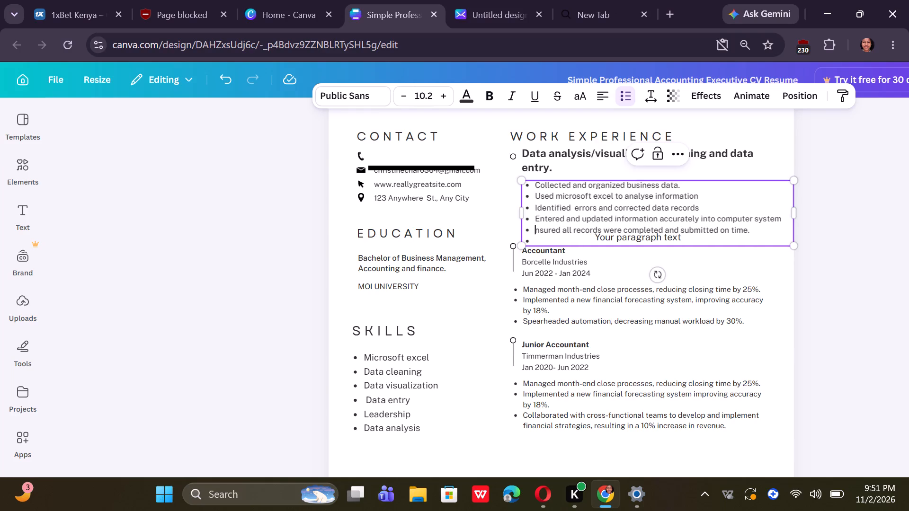
key("e")
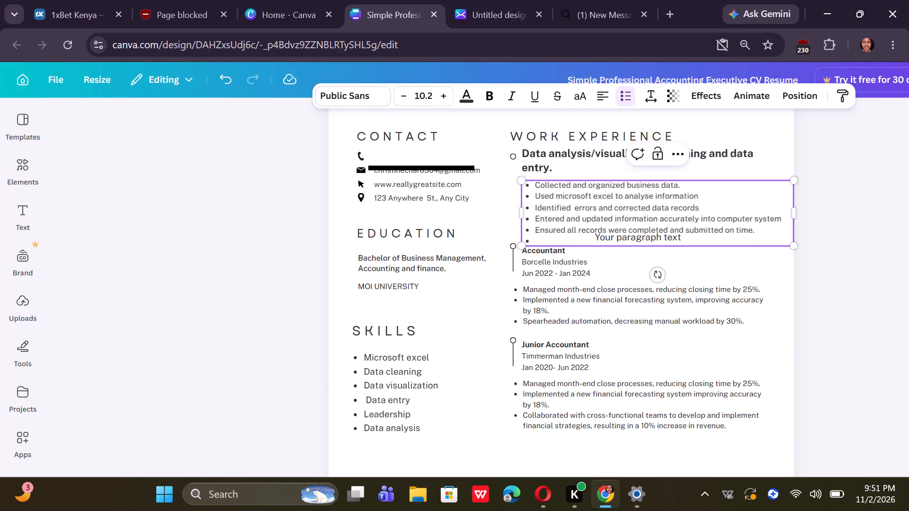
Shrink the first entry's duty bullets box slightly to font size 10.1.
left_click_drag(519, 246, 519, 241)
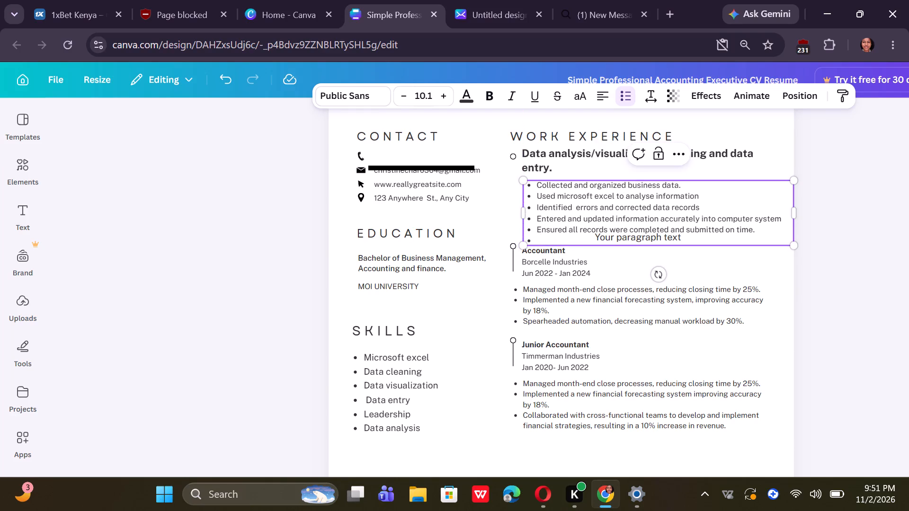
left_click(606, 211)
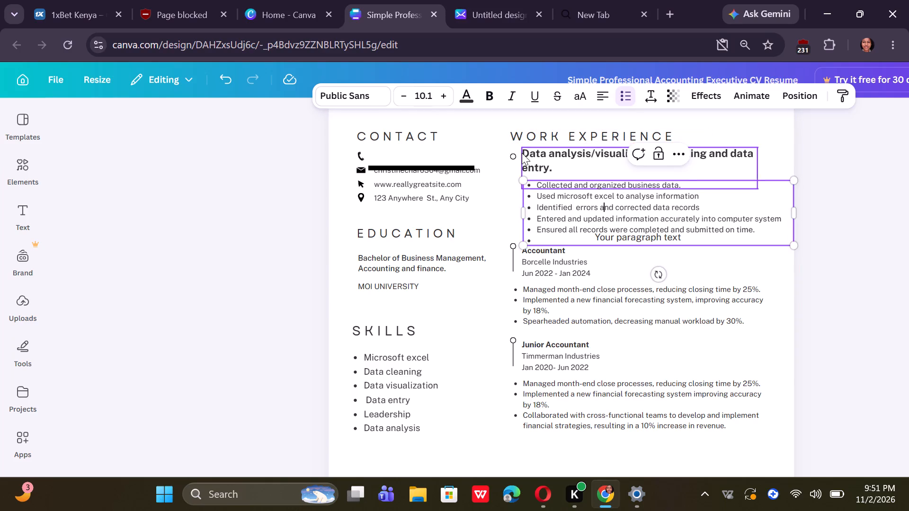
Delete the "Your paragraph text" placeholder overlapping the first entry's duty bullets.
left_click(522, 153)
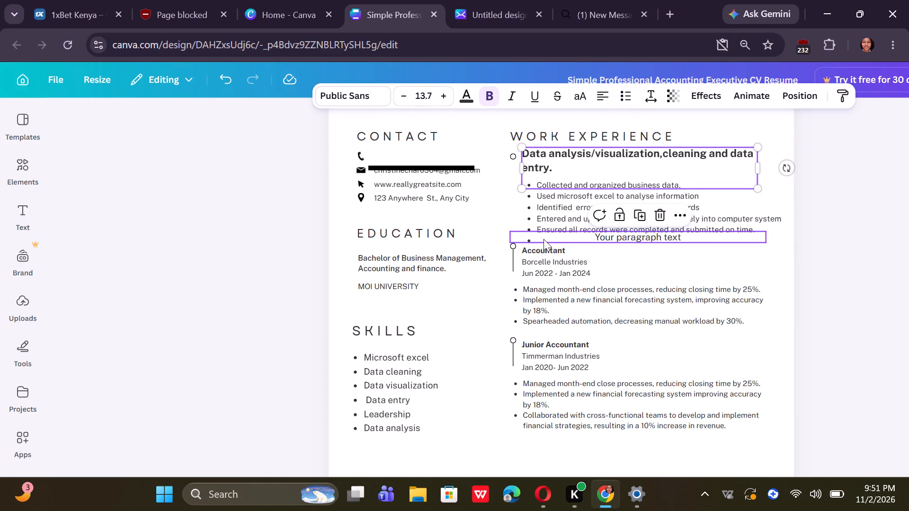
left_click(544, 239)
key("BackSpace")
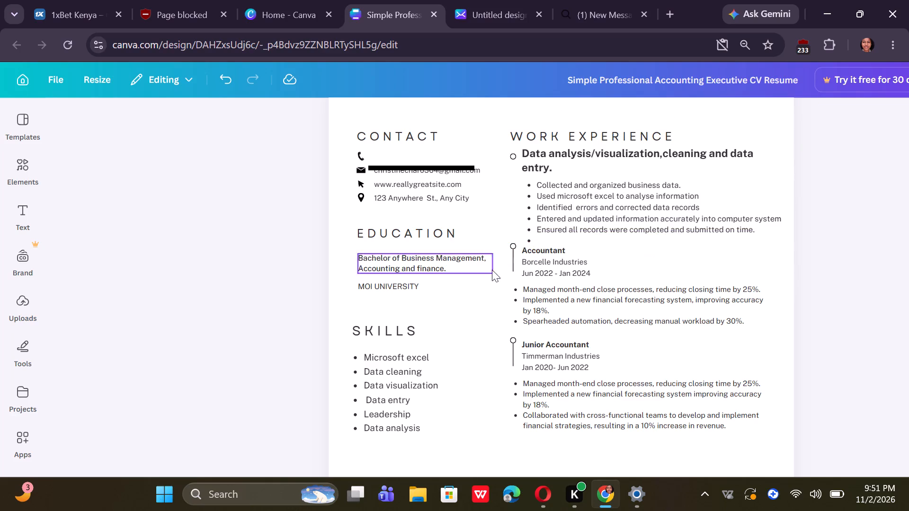
Shrink the first entry's duty bullets box to font size 8.7 so it clears the Accountant heading.
left_click(531, 240)
left_click(531, 240)
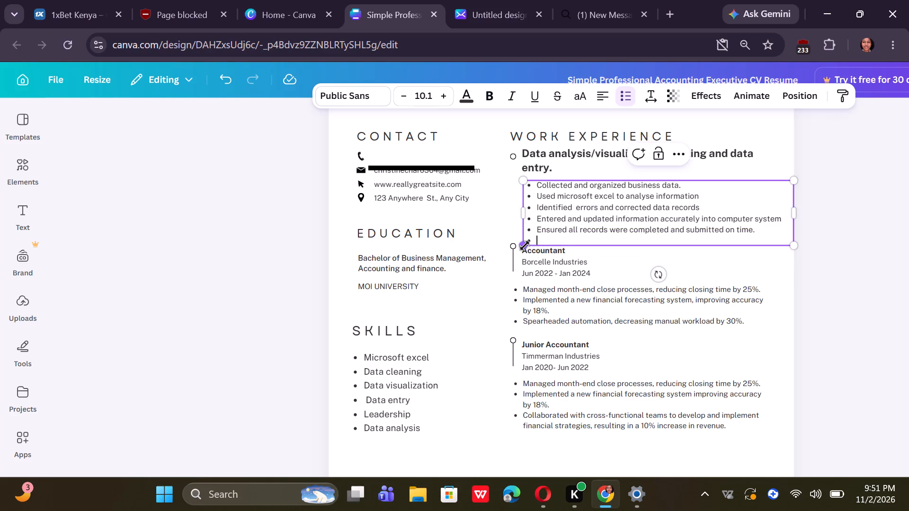
left_click_drag(525, 245, 564, 244)
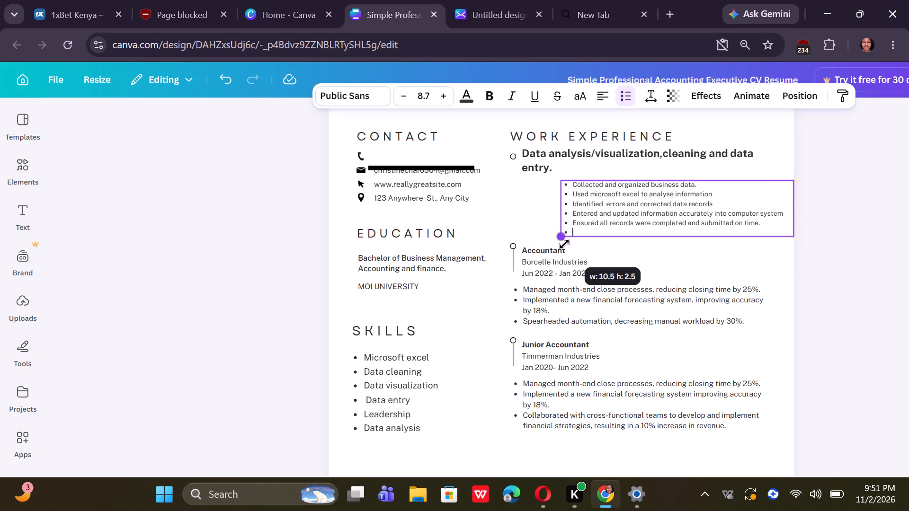
left_click_drag(564, 244, 565, 244)
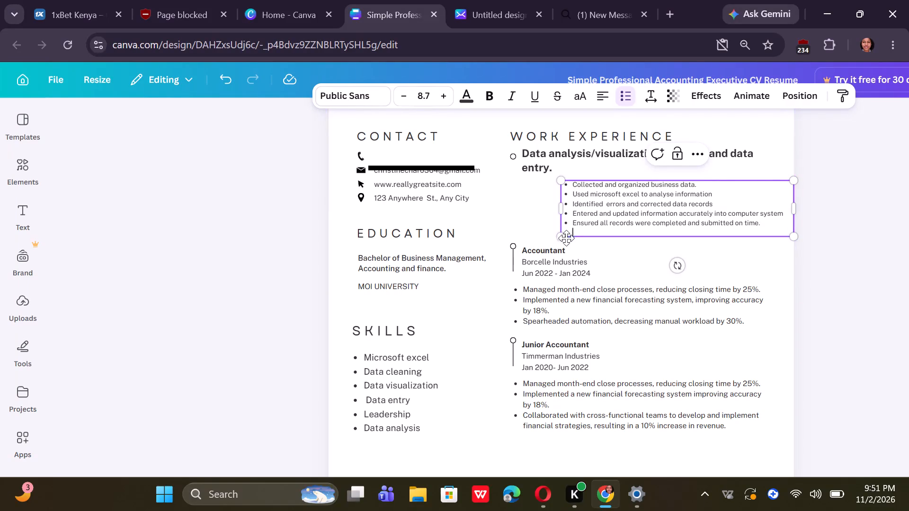
Delete the timeline circle and vertical line beside the Accountant heading, and the circle beside the Junior Accountant heading.
left_click_drag(513, 245, 508, 259)
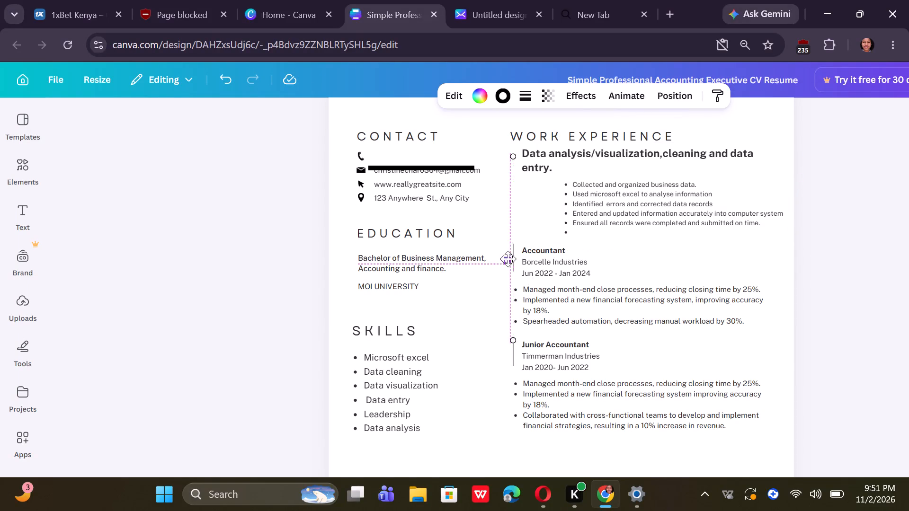
left_click_drag(508, 259, 509, 280)
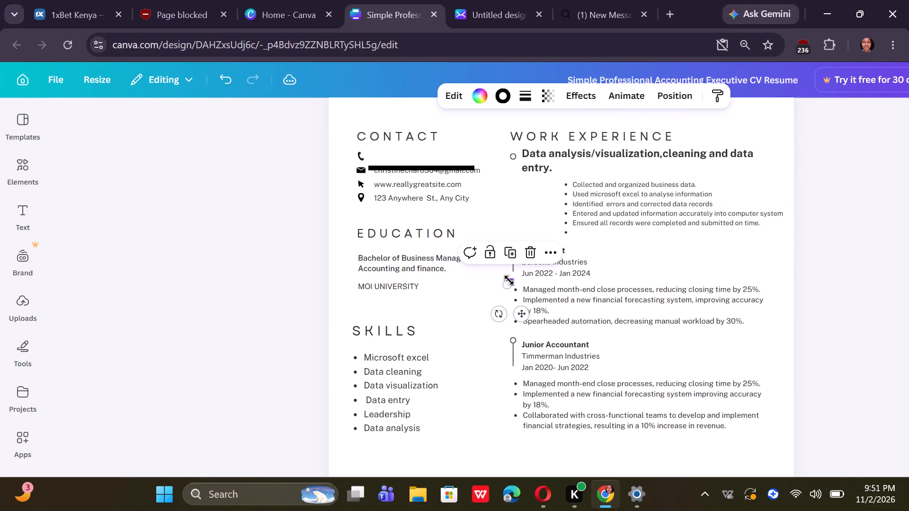
left_click(529, 248)
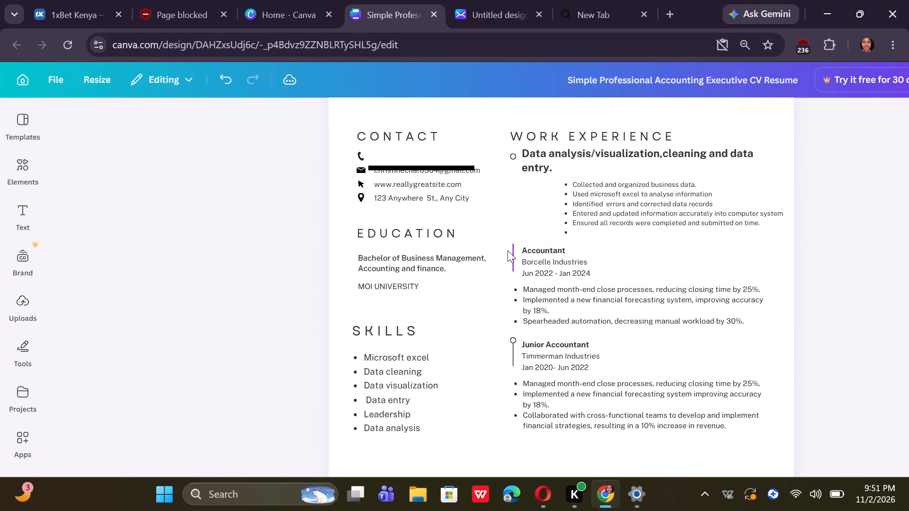
left_click_drag(508, 250, 511, 257)
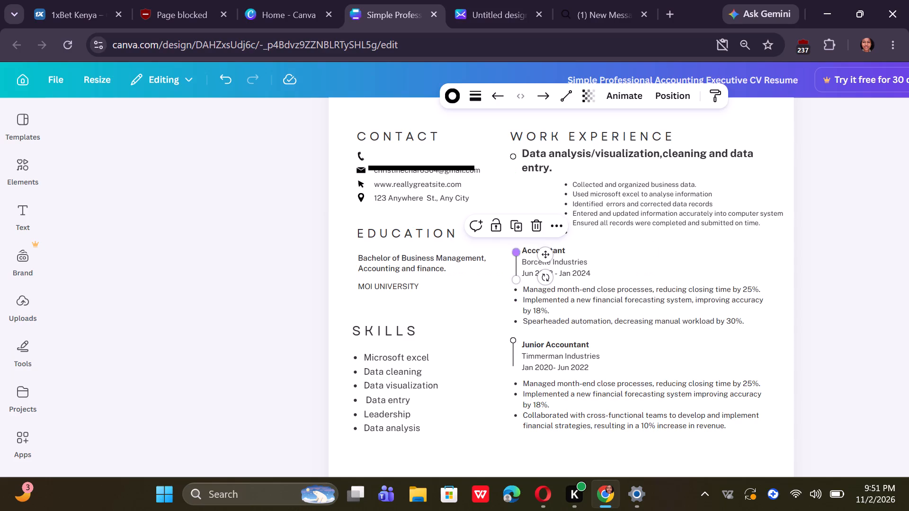
left_click(543, 227)
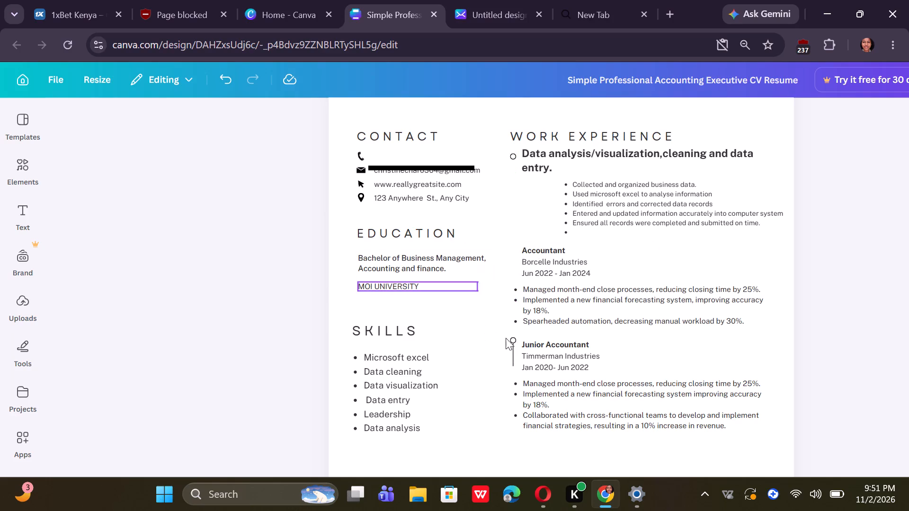
left_click_drag(512, 340, 514, 346)
left_click(537, 308)
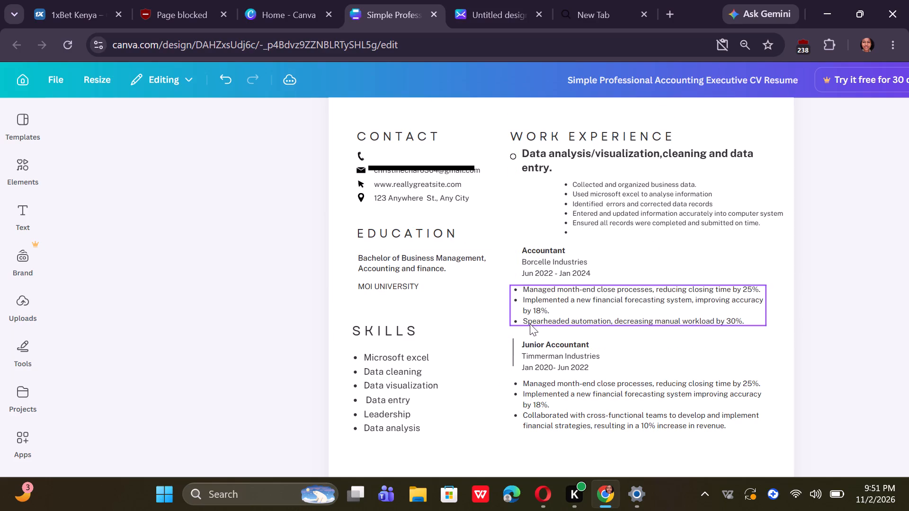
Move the first entry's duty bullets box left beneath the role heading, close to the heading's left edge.
left_click(606, 190)
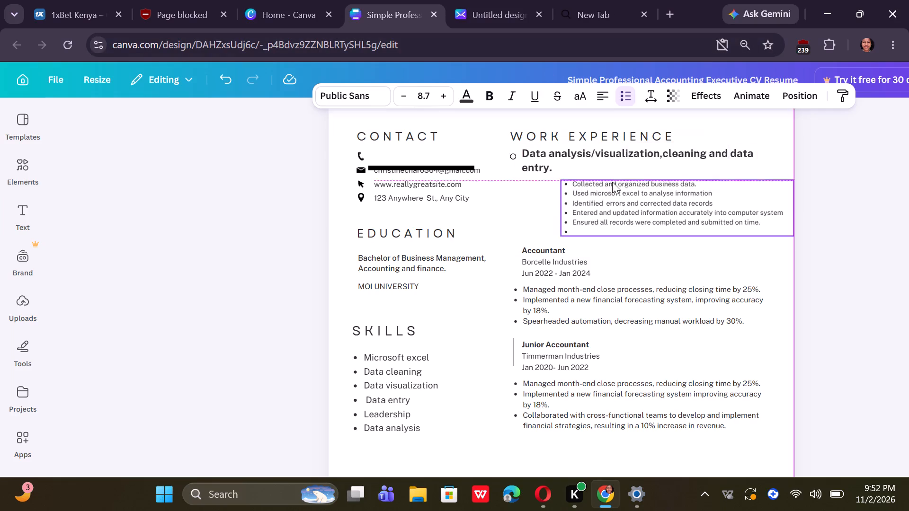
left_click_drag(600, 190, 562, 194)
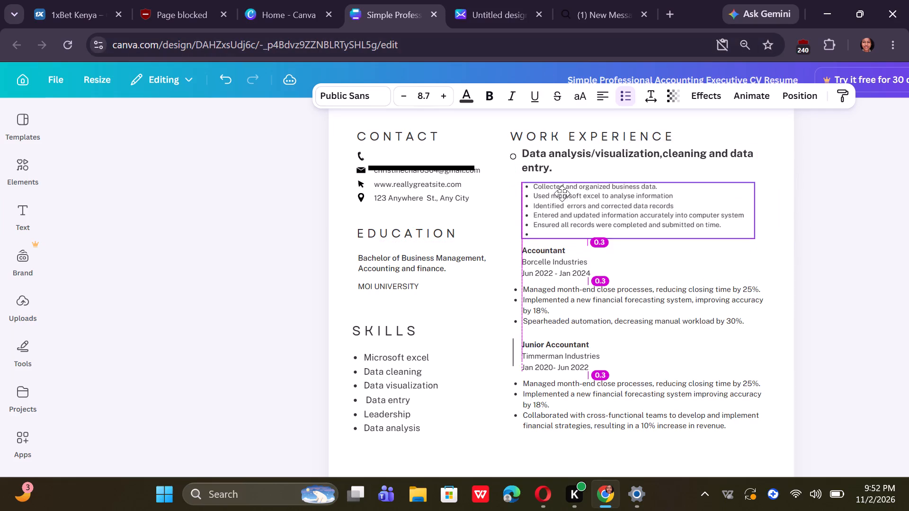
left_click_drag(562, 194, 568, 192)
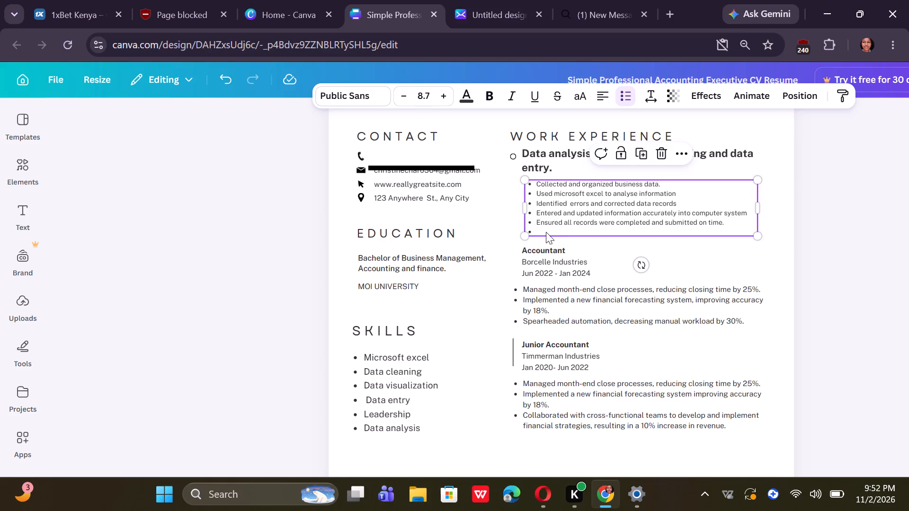
Shrink the first entry's duty bullets box to font size 8.4.
left_click(520, 228)
left_click_drag(522, 236, 525, 231)
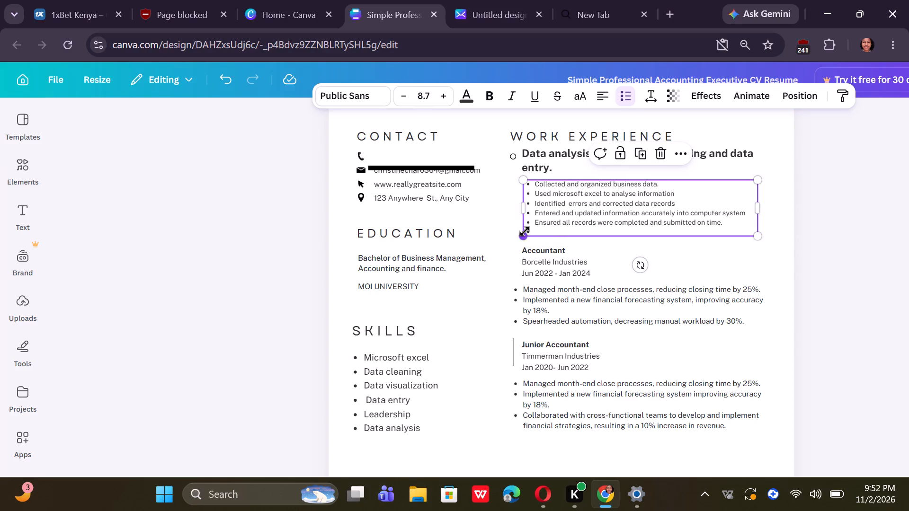
left_click_drag(525, 231, 526, 220)
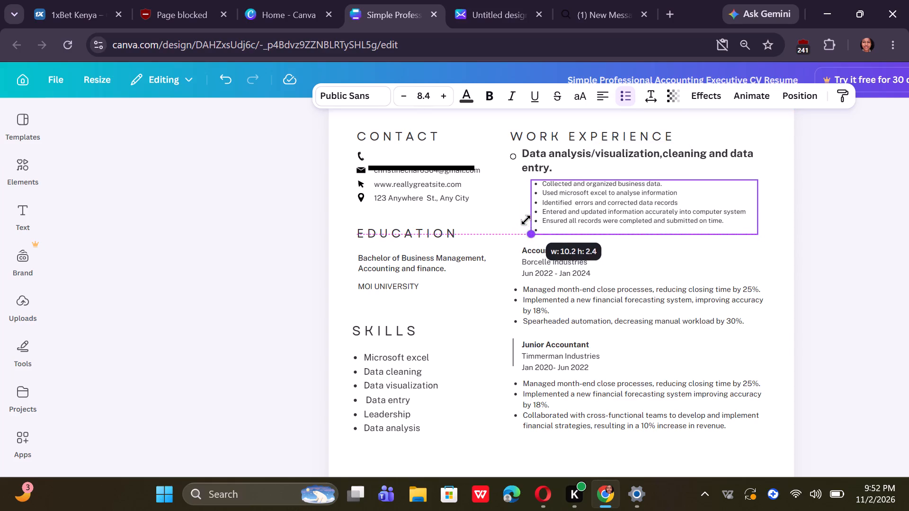
left_click_drag(526, 220, 526, 213)
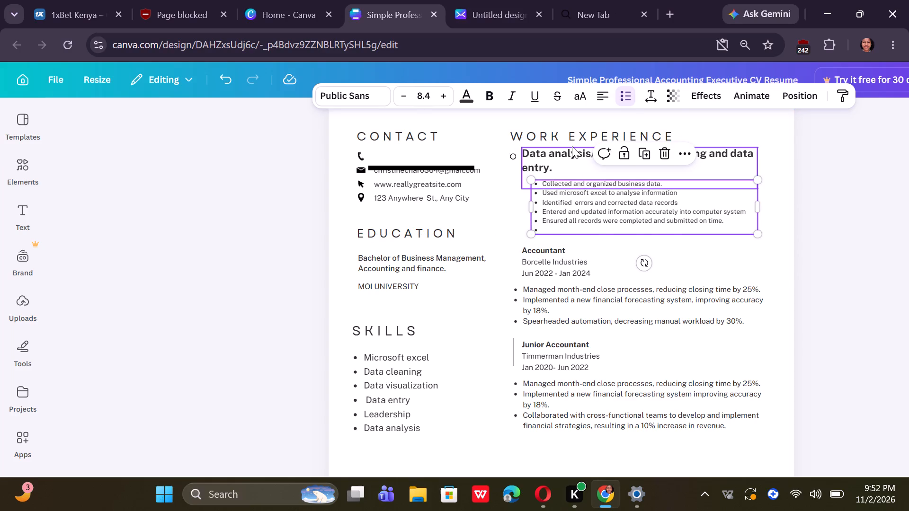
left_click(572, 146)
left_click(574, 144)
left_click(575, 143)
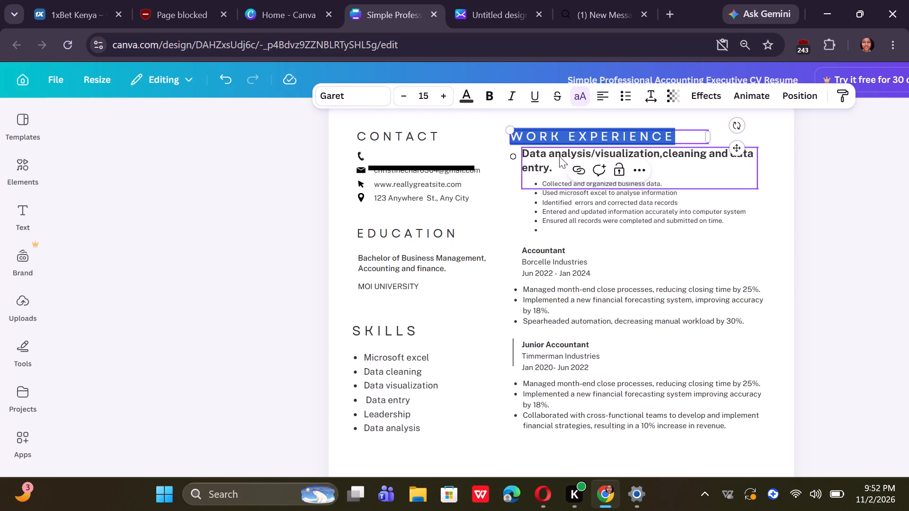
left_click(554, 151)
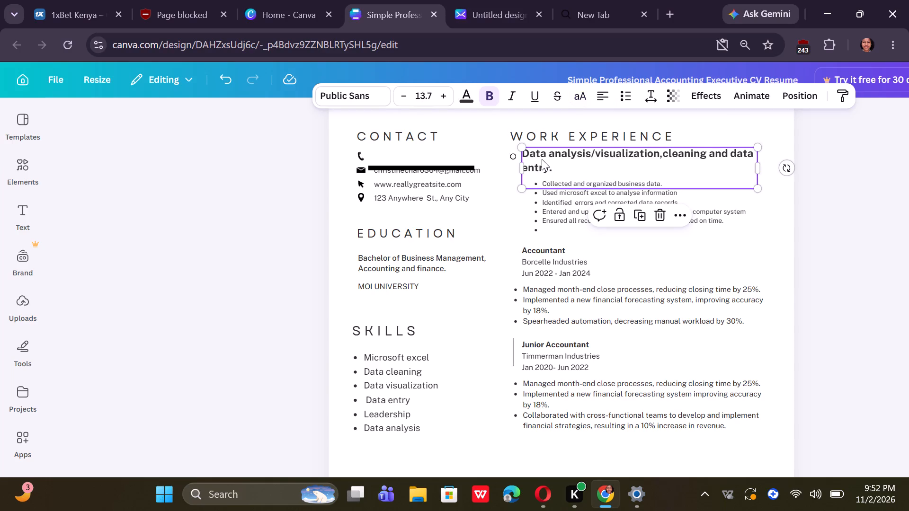
Move the first entry's duty bullets box down and left, just below the role heading and in line with its left edge.
left_click(532, 197)
left_click_drag(532, 197, 525, 207)
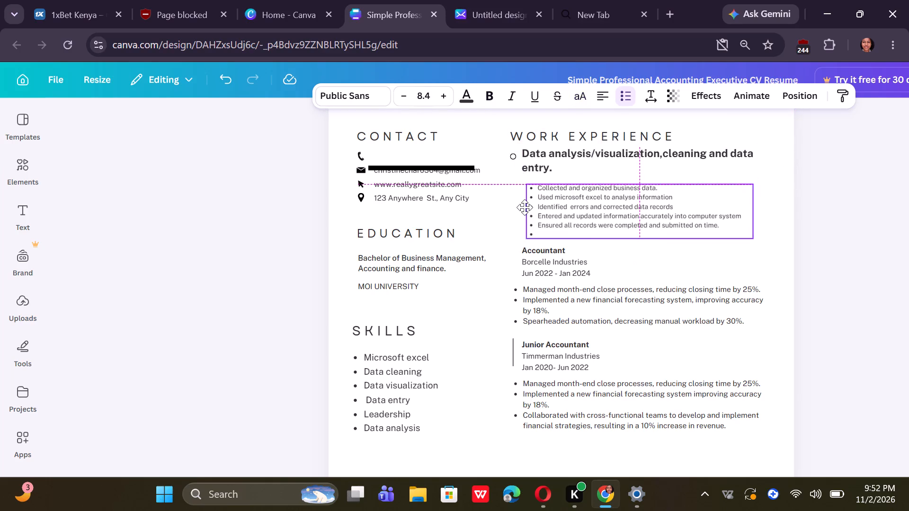
left_click_drag(525, 207, 525, 206)
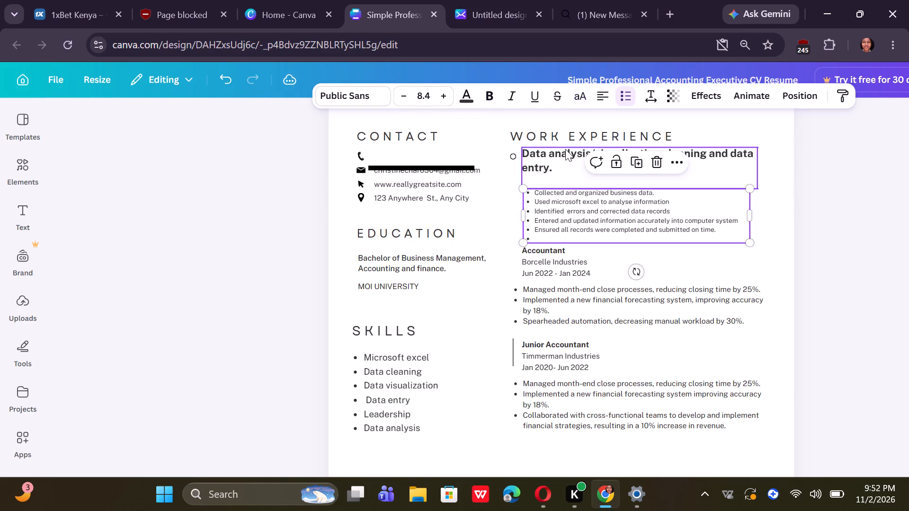
Add a new blank line beneath the data analysis and data entry role heading.
left_click(565, 149)
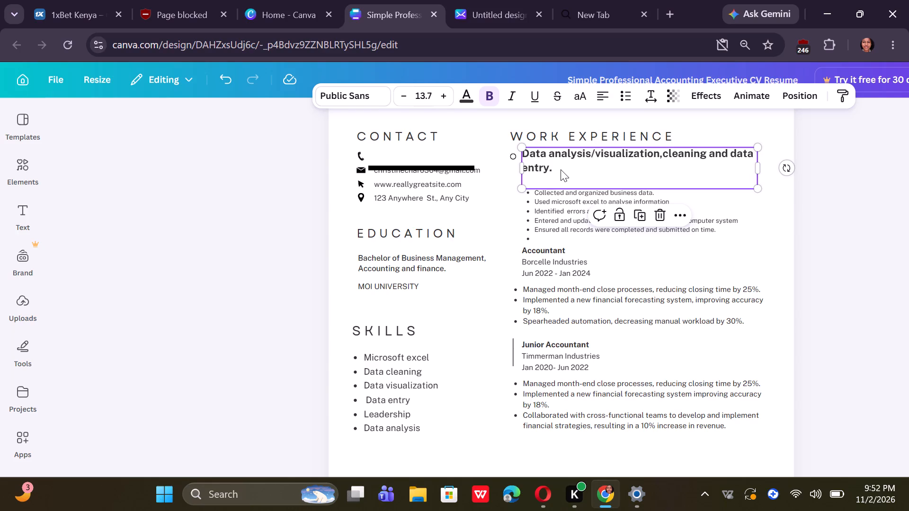
right_click(561, 169)
right_click(560, 171)
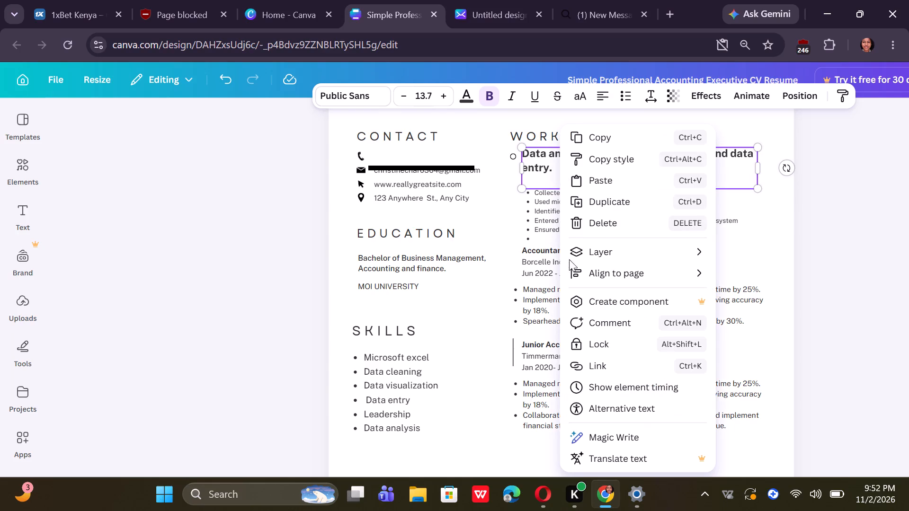
left_click(545, 168)
left_click(562, 174)
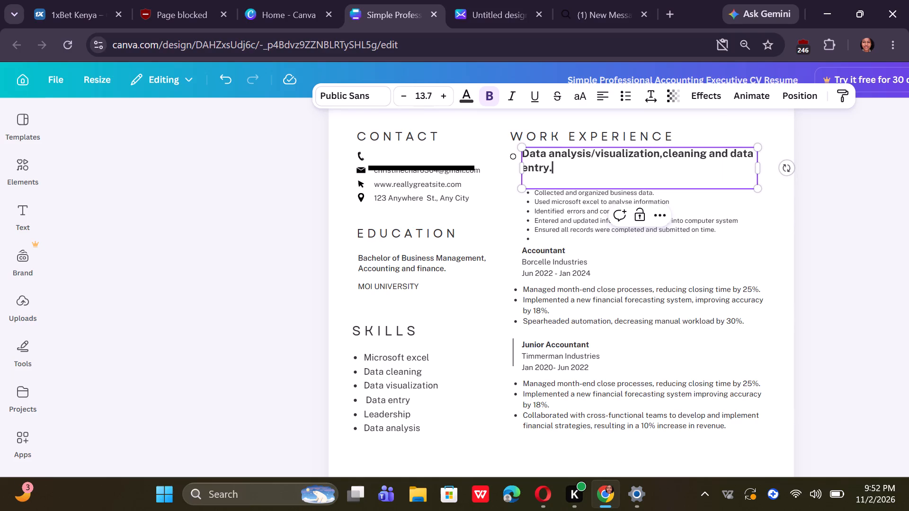
key("Return")
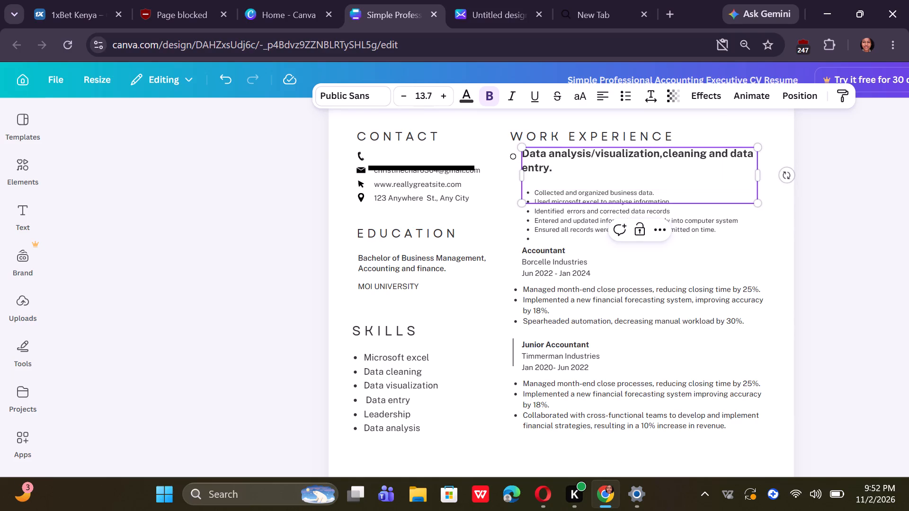
key("a")
key("BackSpace")
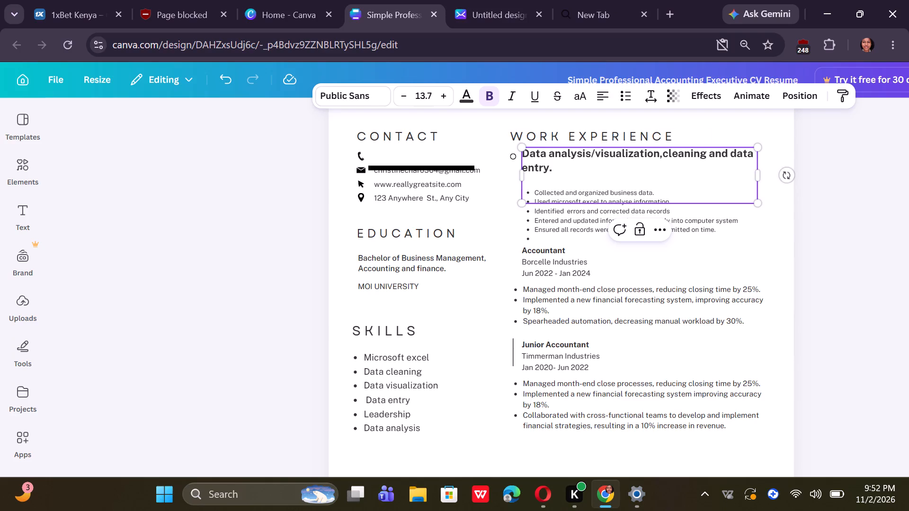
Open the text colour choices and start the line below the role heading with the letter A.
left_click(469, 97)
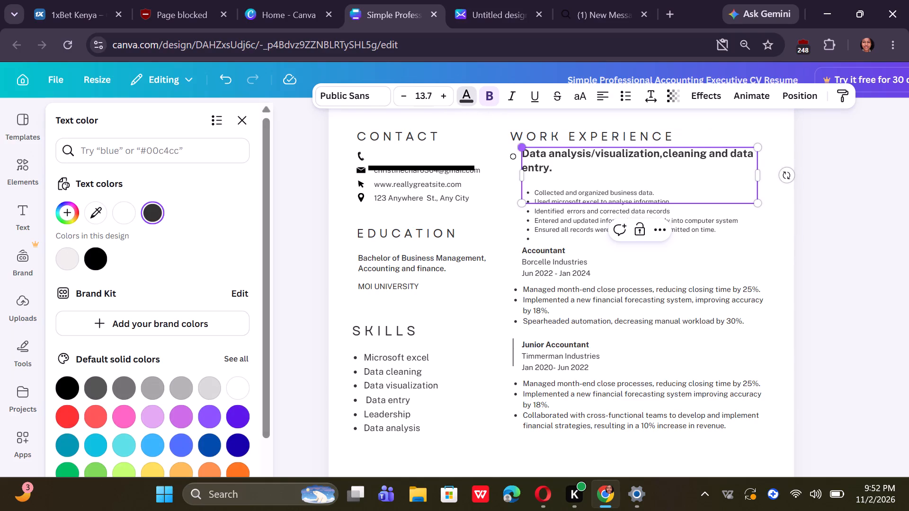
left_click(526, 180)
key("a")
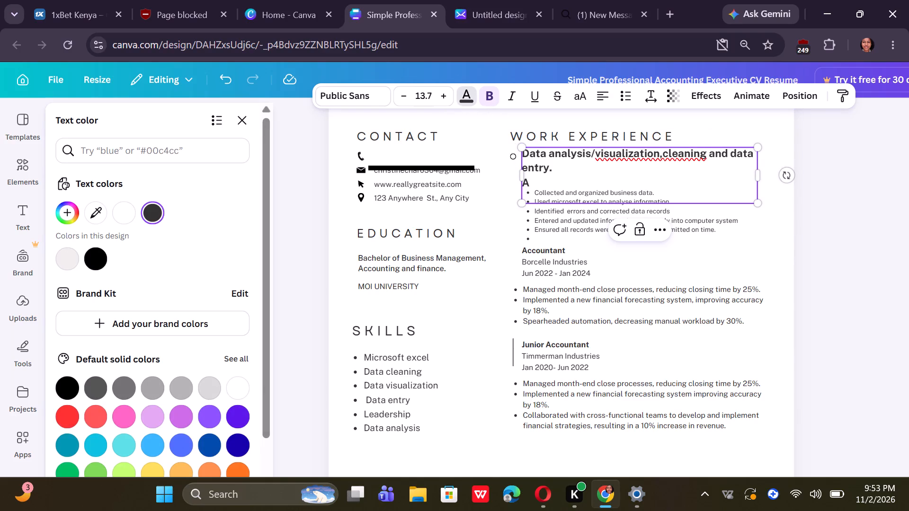
Insert a space after "visualization" in the first entry's role heading.
left_click(654, 159)
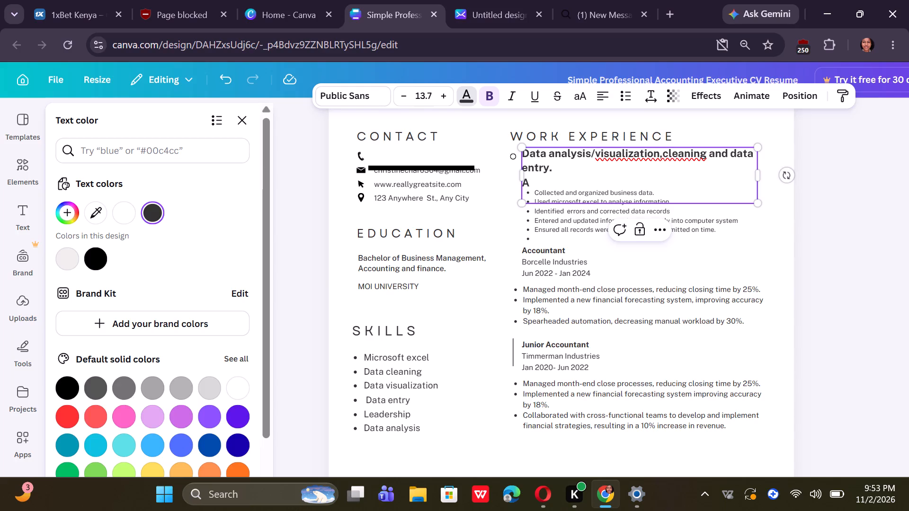
left_click_drag(600, 159, 653, 166)
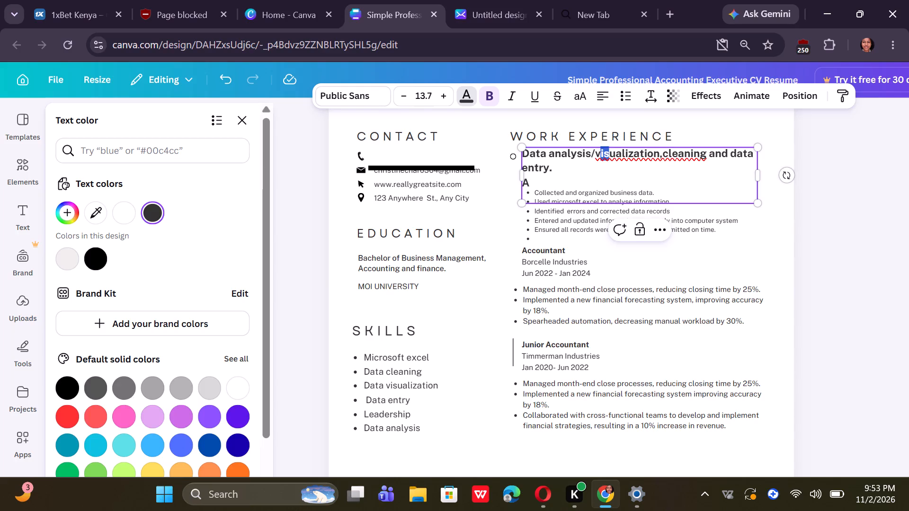
left_click_drag(653, 166, 662, 167)
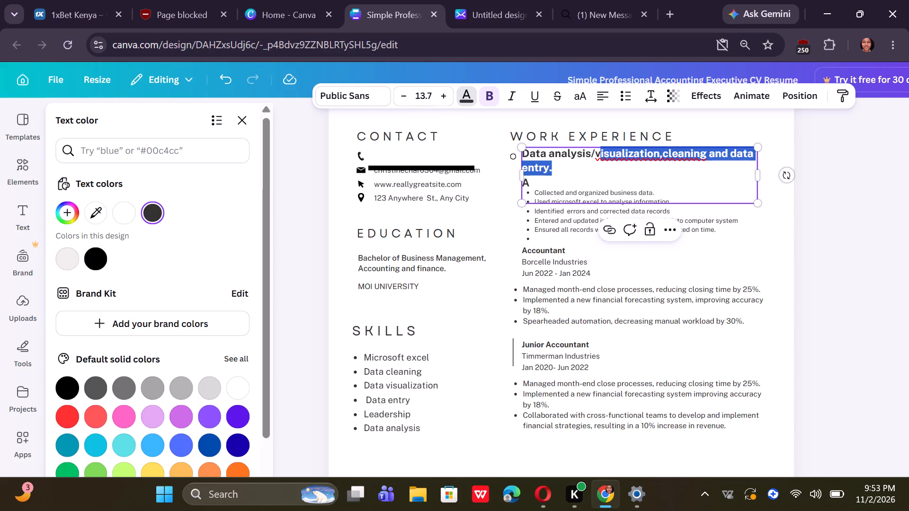
left_click(662, 175)
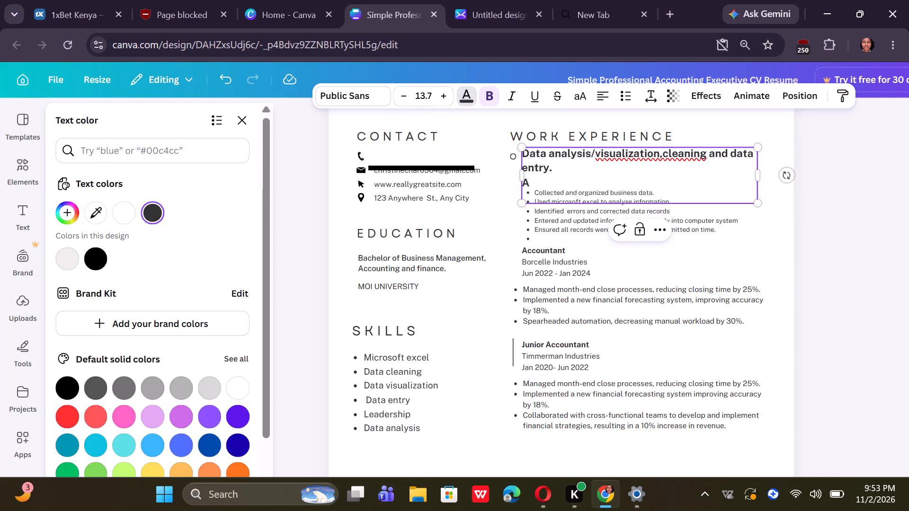
left_click(659, 158)
key("space")
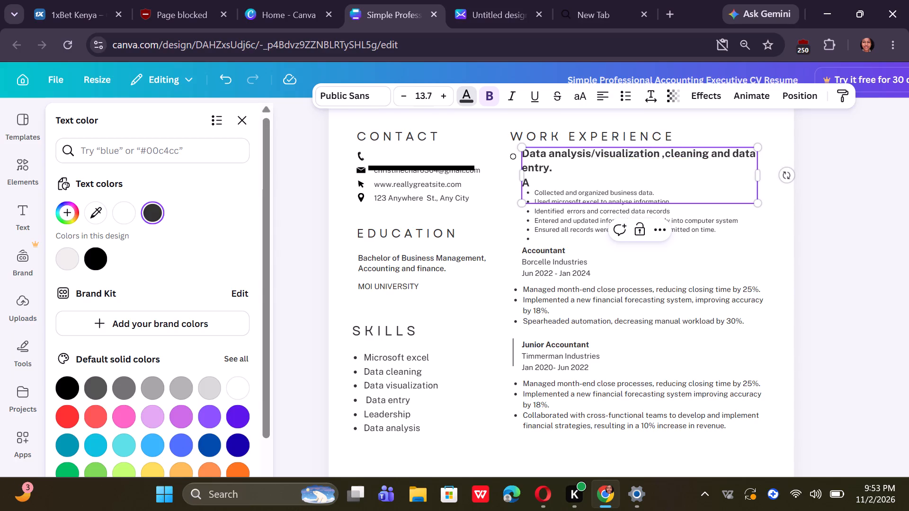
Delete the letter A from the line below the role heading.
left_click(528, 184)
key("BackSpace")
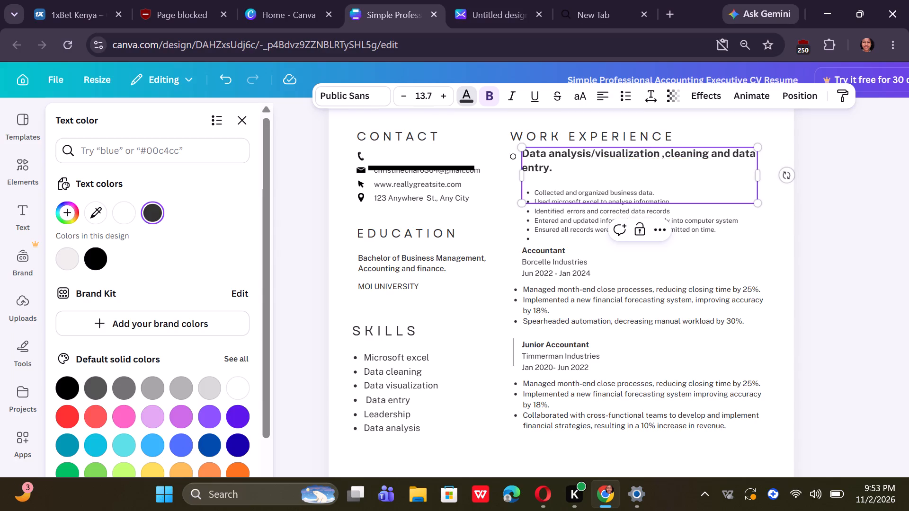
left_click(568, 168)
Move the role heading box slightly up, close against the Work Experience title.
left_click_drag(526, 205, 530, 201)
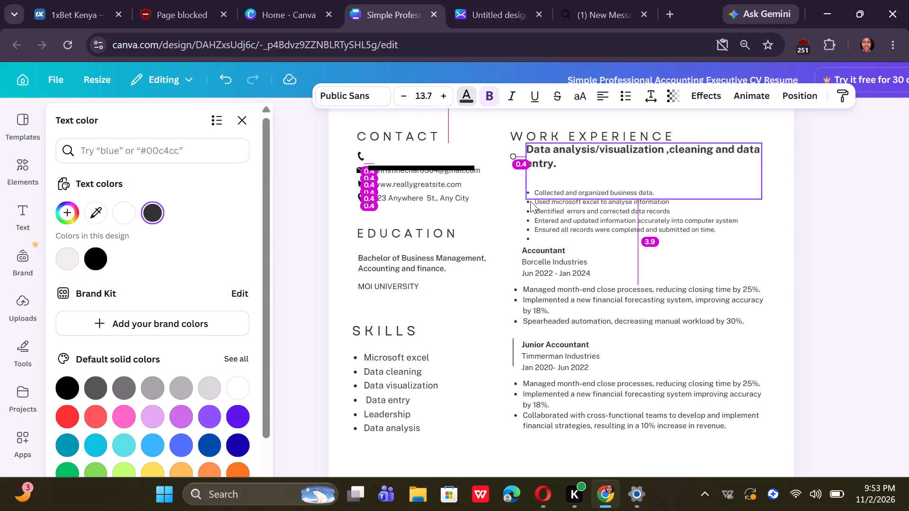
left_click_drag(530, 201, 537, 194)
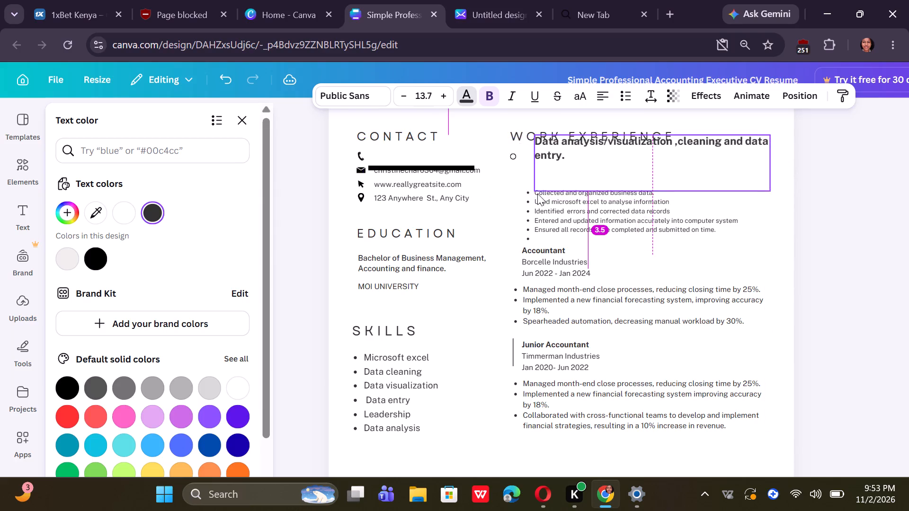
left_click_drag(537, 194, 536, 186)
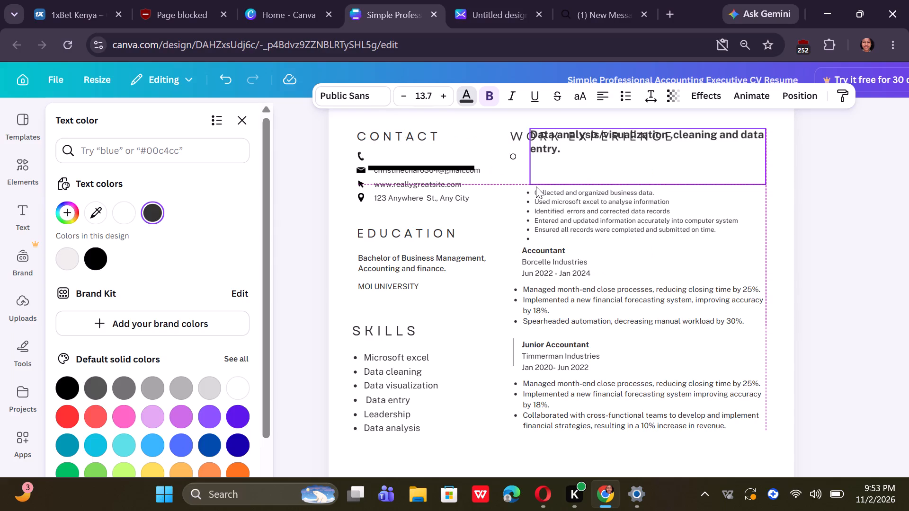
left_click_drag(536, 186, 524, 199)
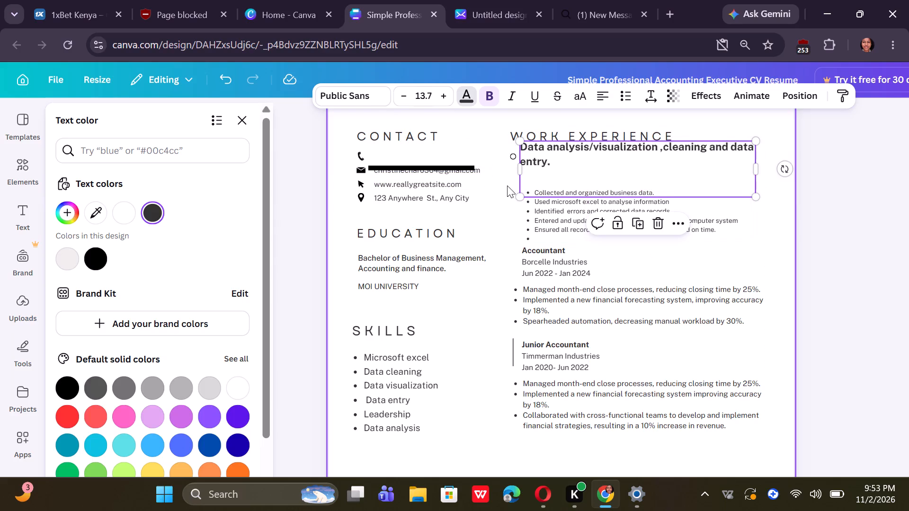
Shrink the first entry's role heading box to font size 10.9.
left_click_drag(518, 200, 532, 188)
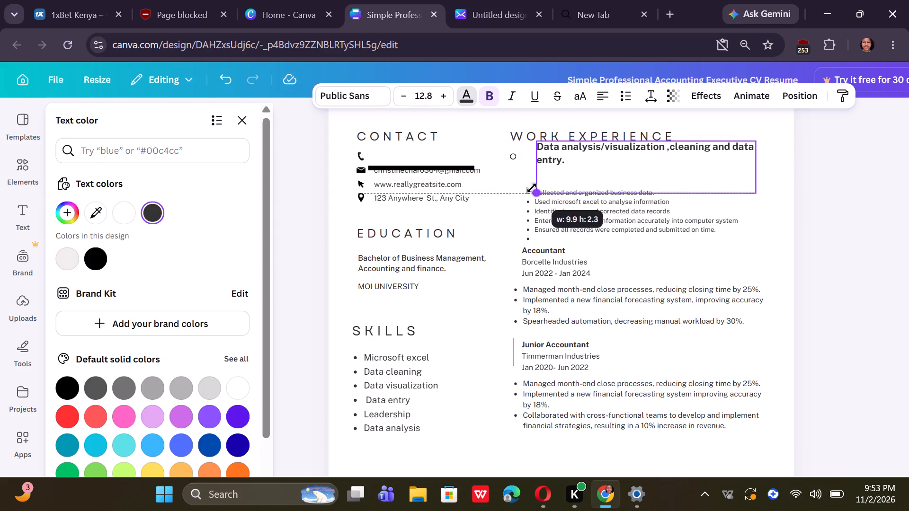
left_click_drag(532, 188, 542, 147)
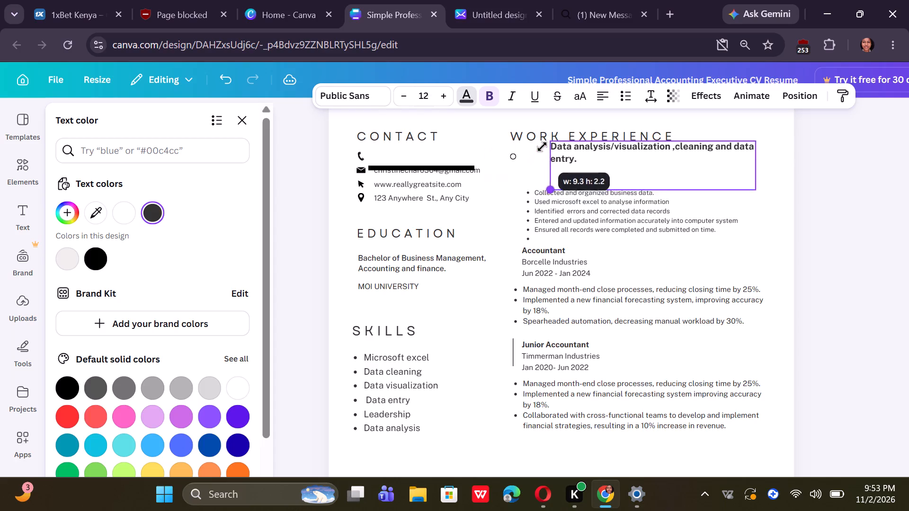
left_click_drag(542, 147, 554, 136)
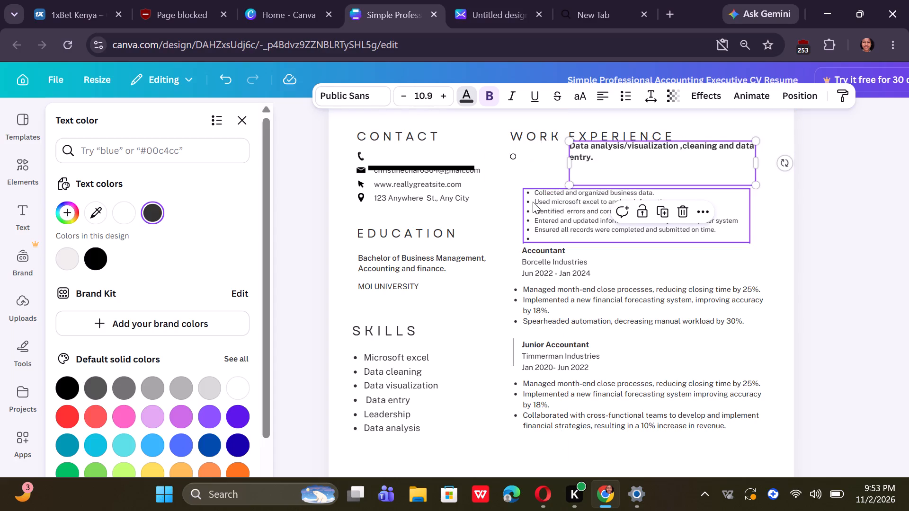
Move the first entry's duty bullets box slightly down, toward the Accountant heading.
left_click_drag(528, 238, 528, 243)
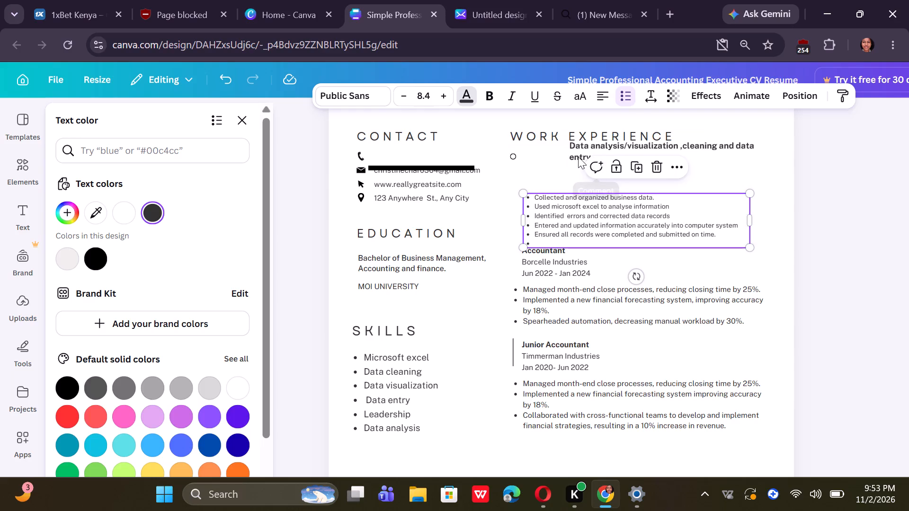
Move the role heading box left and down beneath the Work Experience title, lined up with the duty bullets.
left_click(578, 156)
left_click_drag(578, 156, 563, 153)
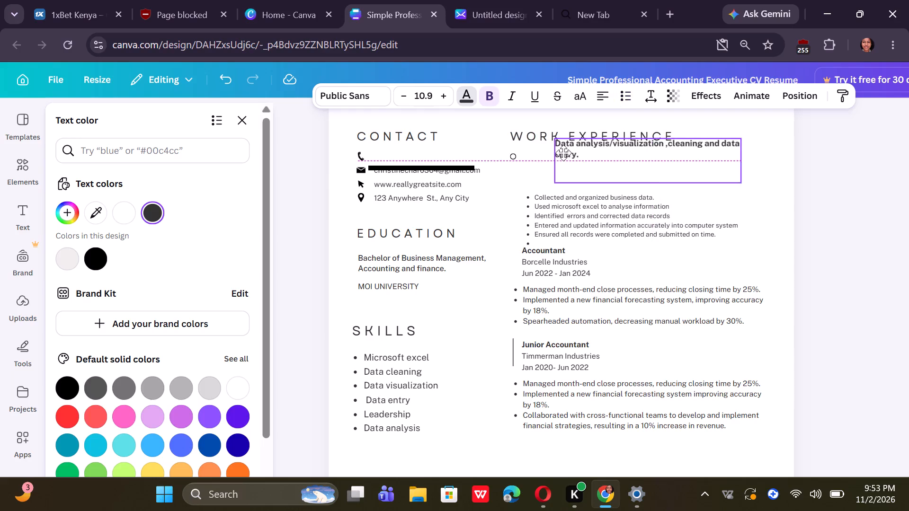
left_click_drag(563, 153, 523, 158)
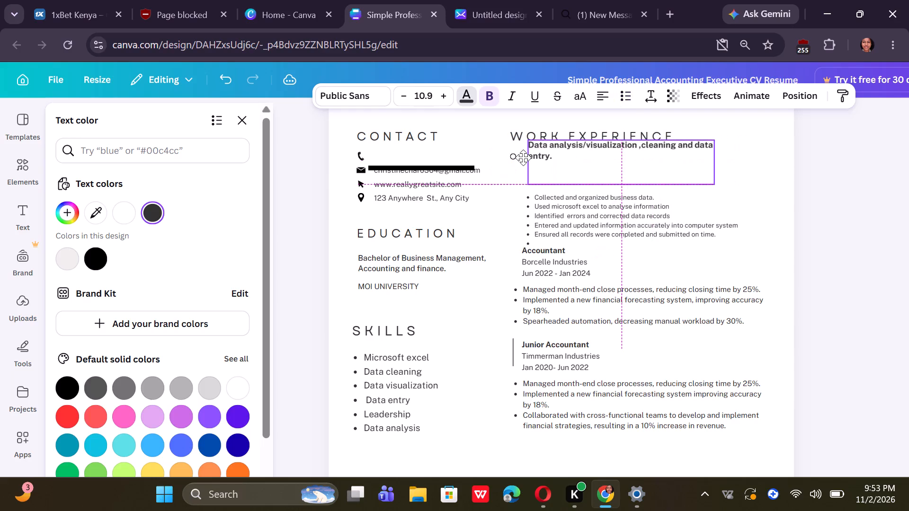
left_click_drag(523, 158, 537, 162)
Add three spaces after "entry." at the end of the role heading.
left_click(555, 163)
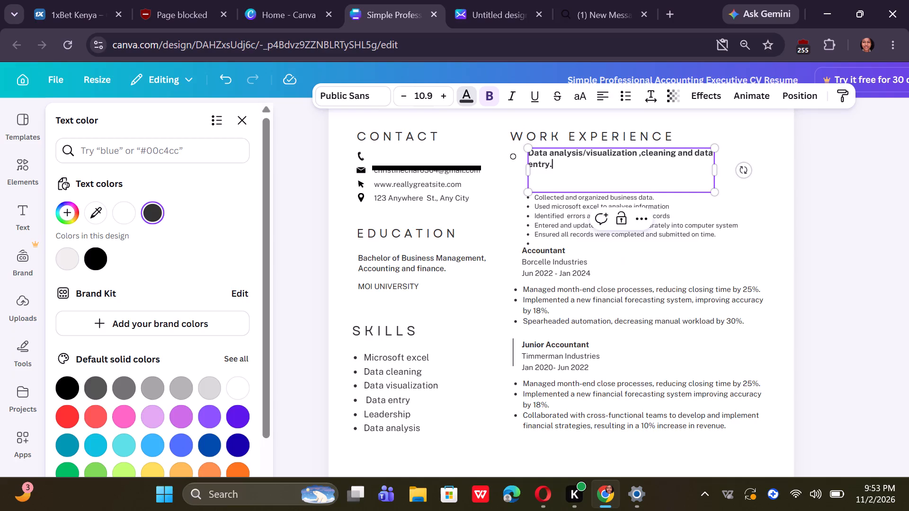
left_click(560, 167)
key("space")
key("space")
key("space")
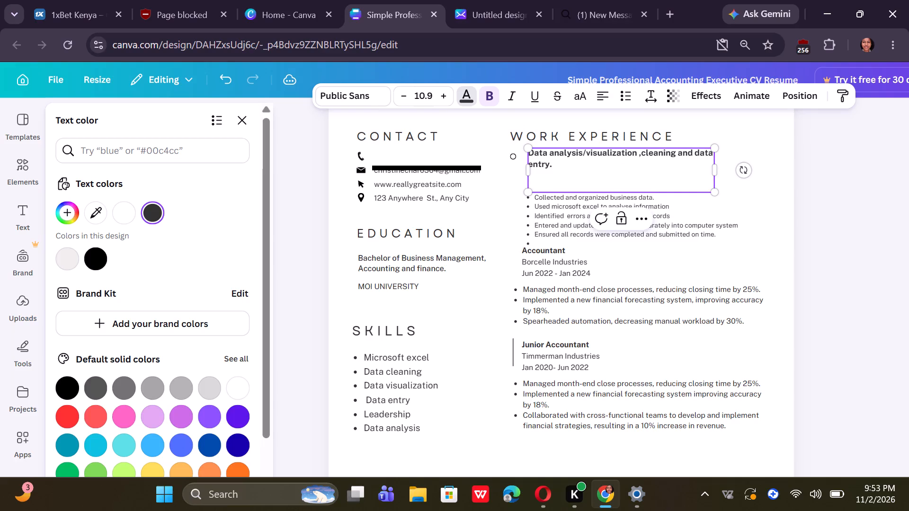
key("a")
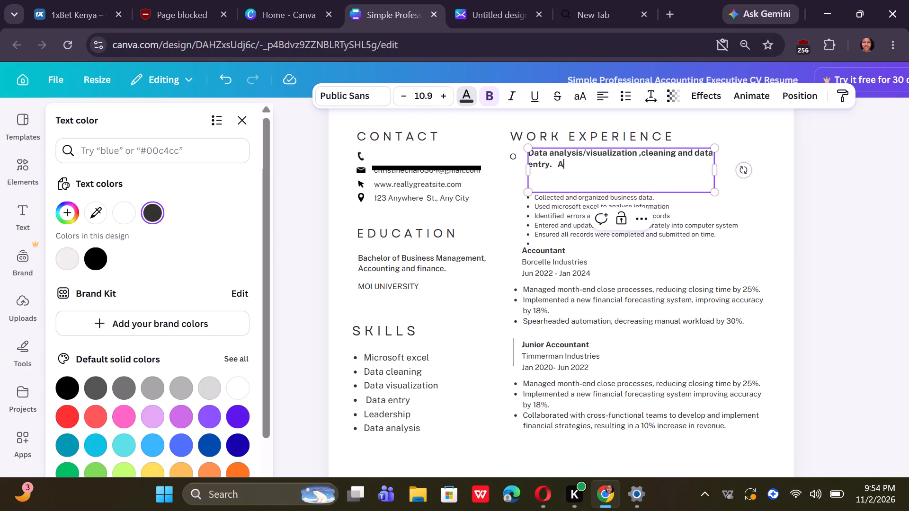
key("BackSpace")
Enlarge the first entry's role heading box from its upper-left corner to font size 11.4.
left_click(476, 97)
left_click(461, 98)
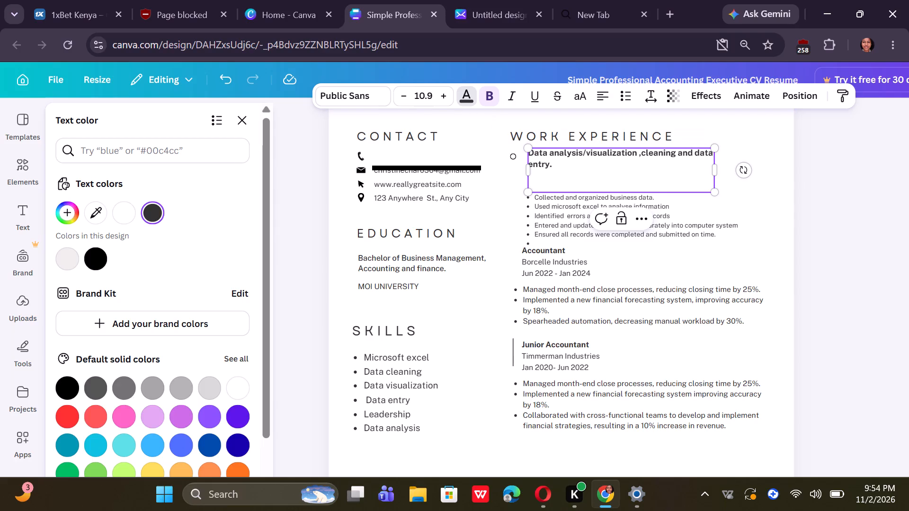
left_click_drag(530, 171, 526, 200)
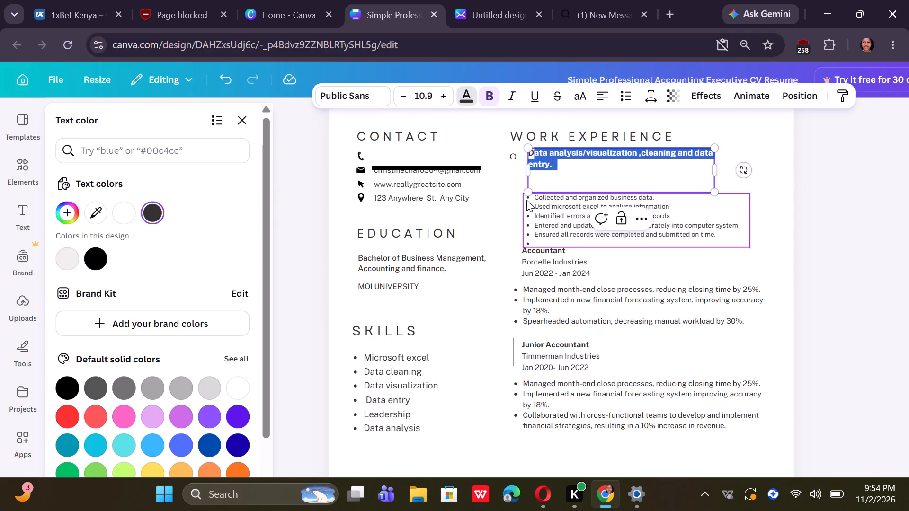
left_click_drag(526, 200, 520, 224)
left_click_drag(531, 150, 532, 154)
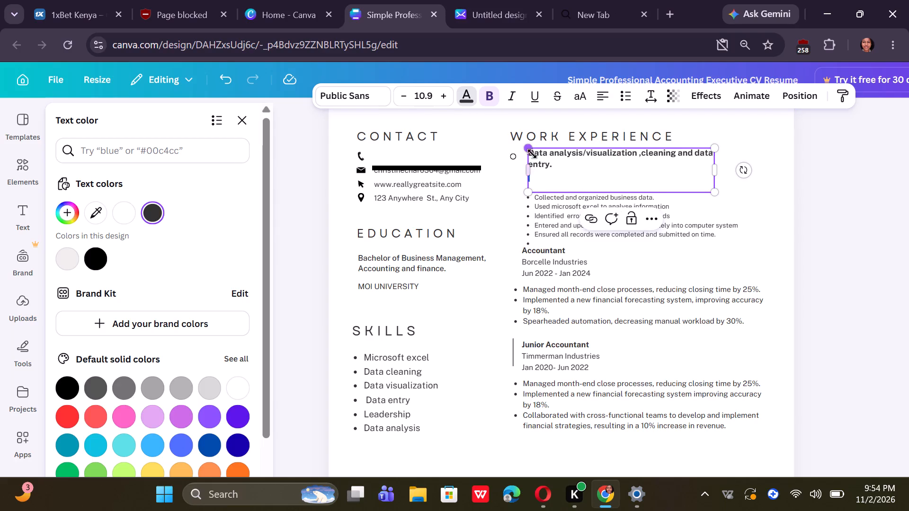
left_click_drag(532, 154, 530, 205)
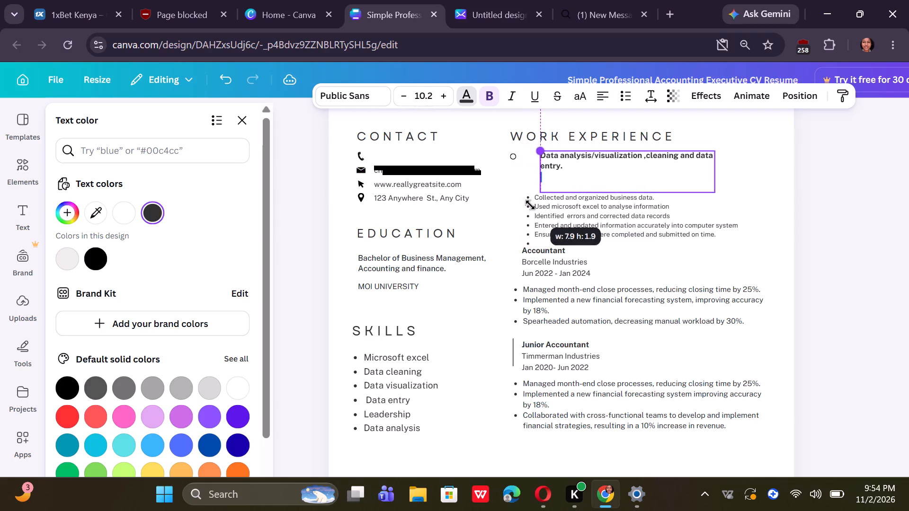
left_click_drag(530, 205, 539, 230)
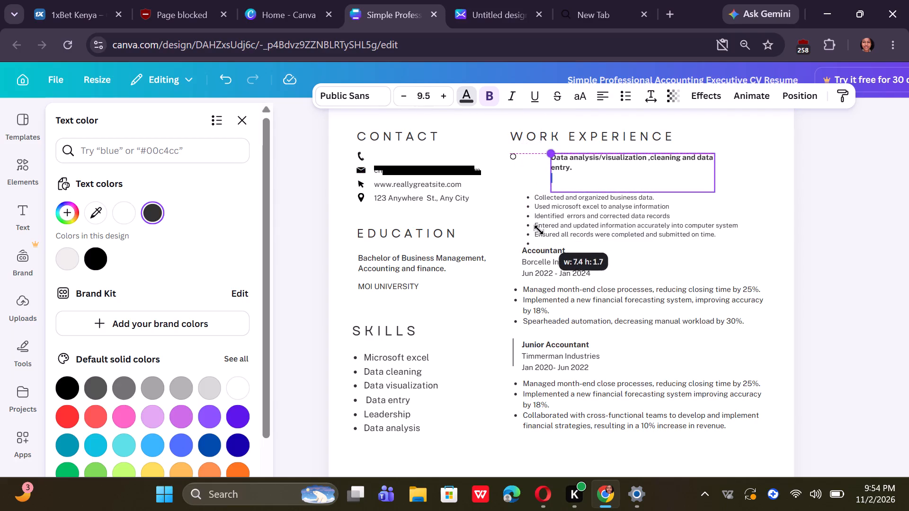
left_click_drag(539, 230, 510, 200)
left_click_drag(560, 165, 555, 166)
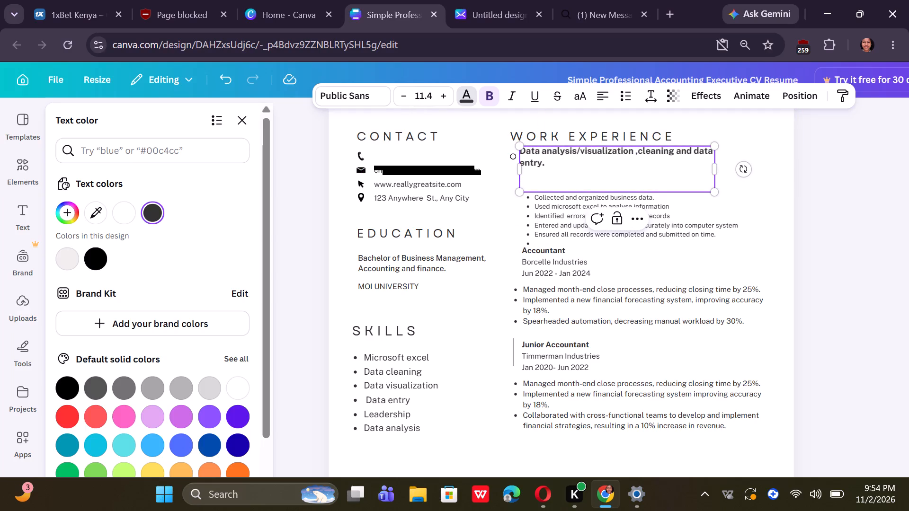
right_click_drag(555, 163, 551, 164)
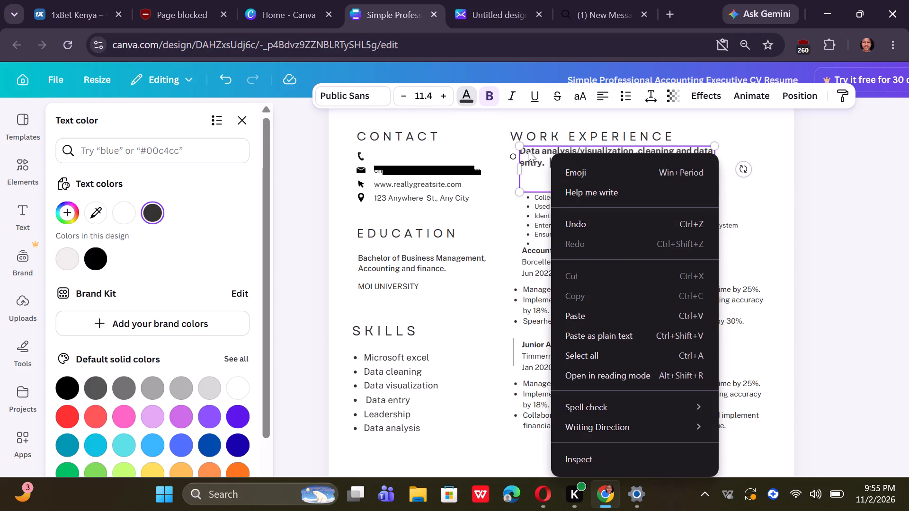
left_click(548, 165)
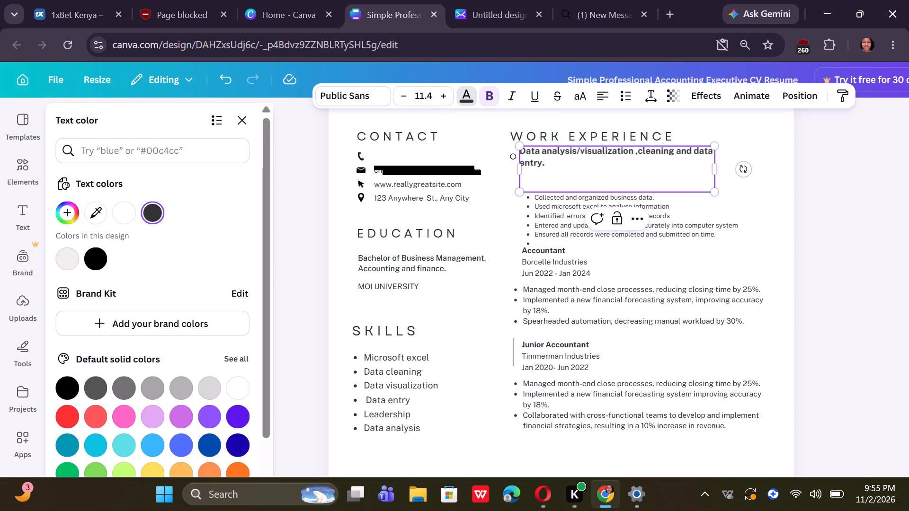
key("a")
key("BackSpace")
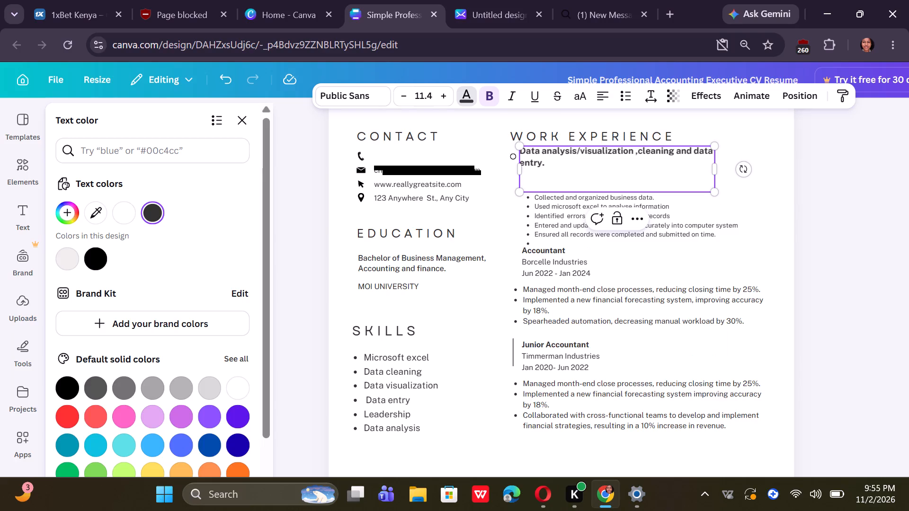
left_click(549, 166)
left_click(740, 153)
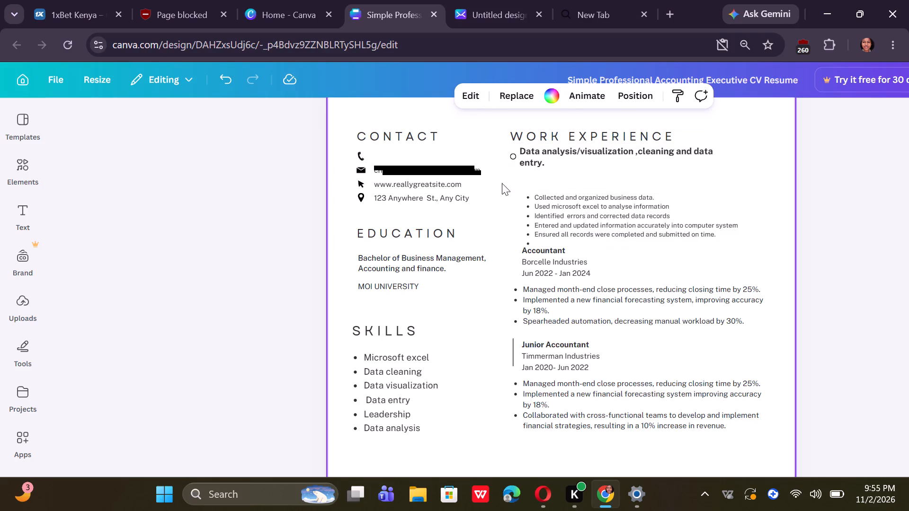
Move the role heading box slightly right beneath the Work Experience title, lining its left edge up with the duty bullets box.
left_click_drag(524, 150, 520, 159)
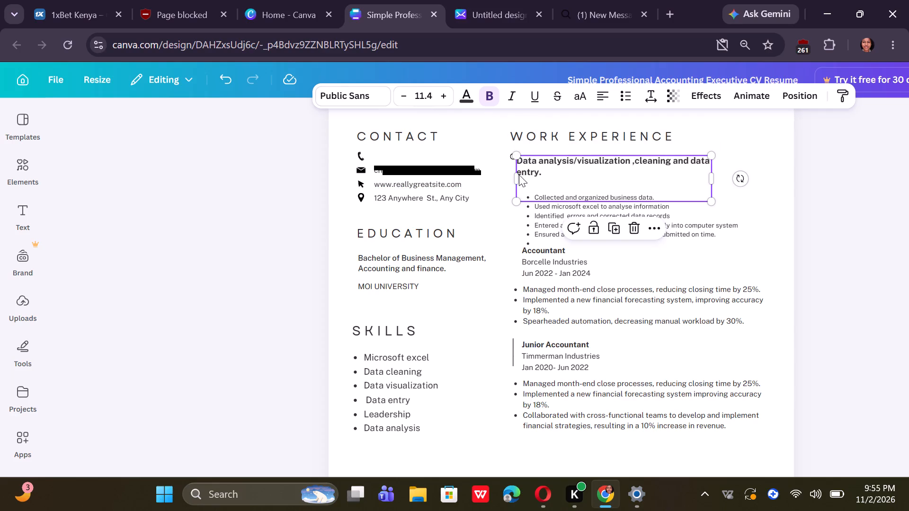
left_click_drag(526, 158, 528, 152)
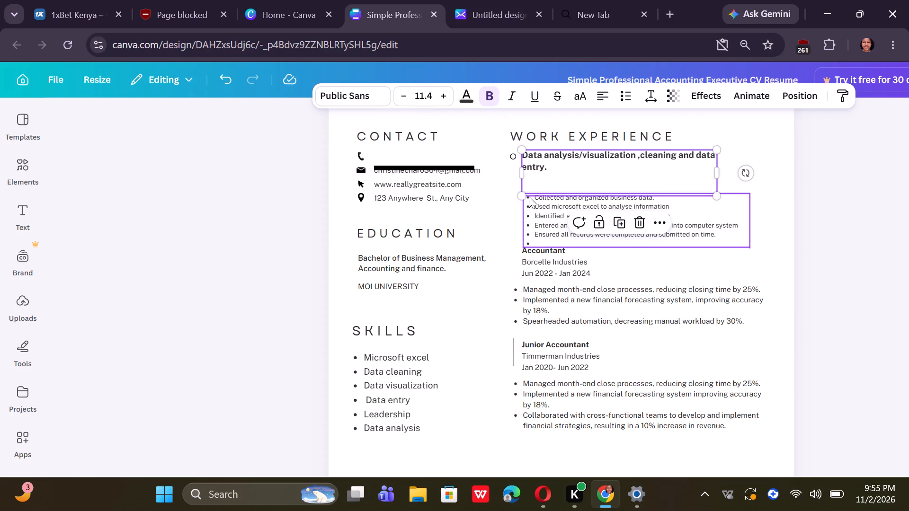
left_click_drag(538, 188, 544, 178)
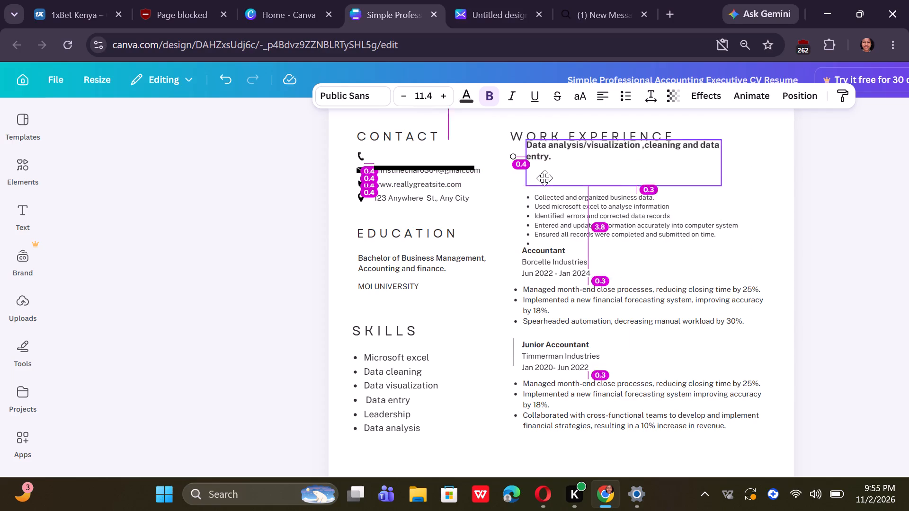
left_click_drag(544, 178, 539, 183)
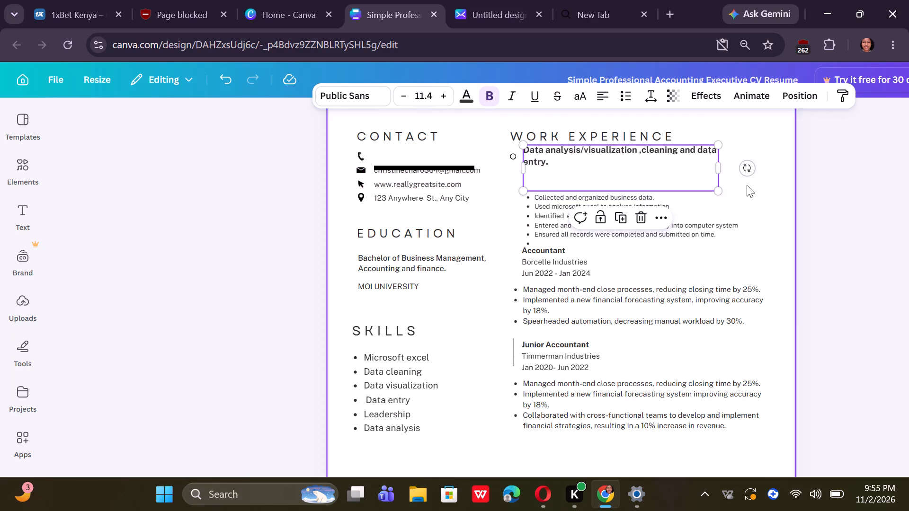
left_click(722, 174)
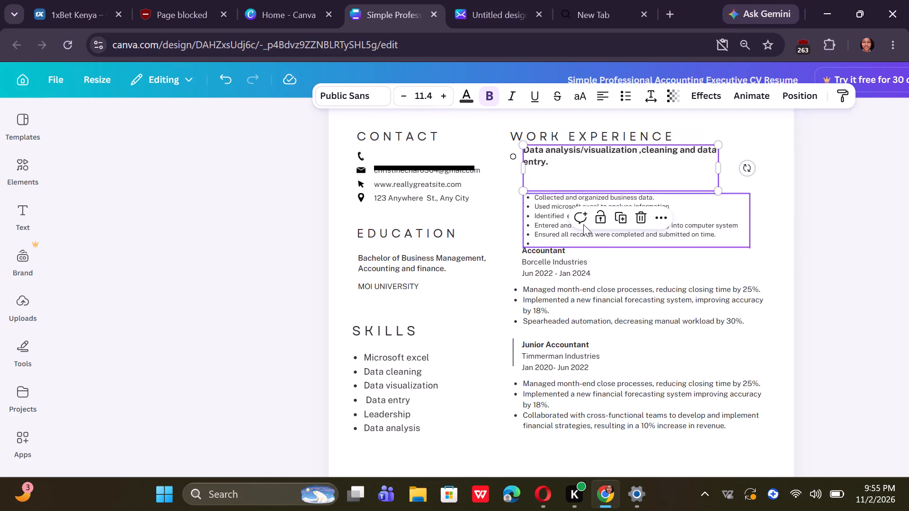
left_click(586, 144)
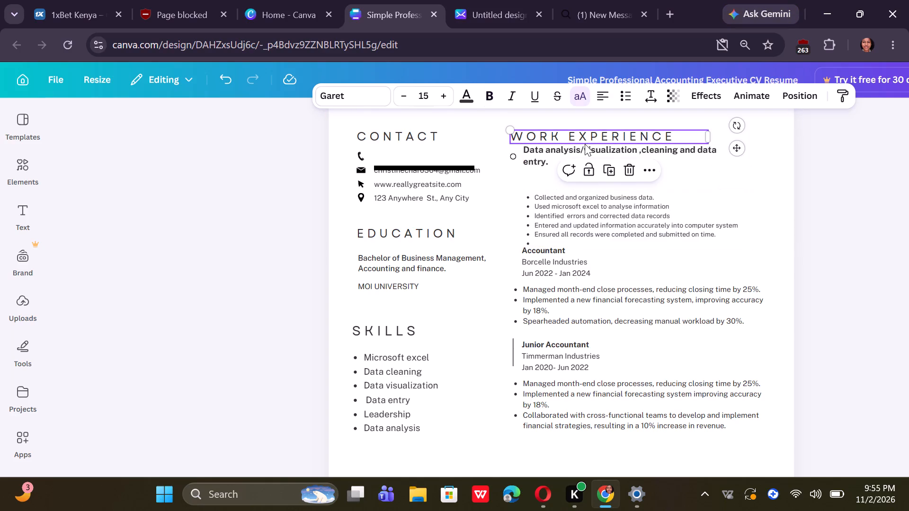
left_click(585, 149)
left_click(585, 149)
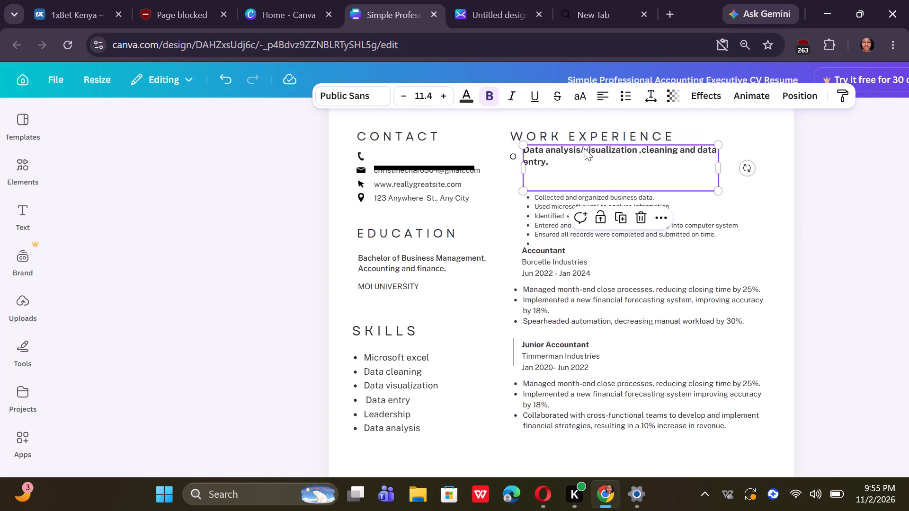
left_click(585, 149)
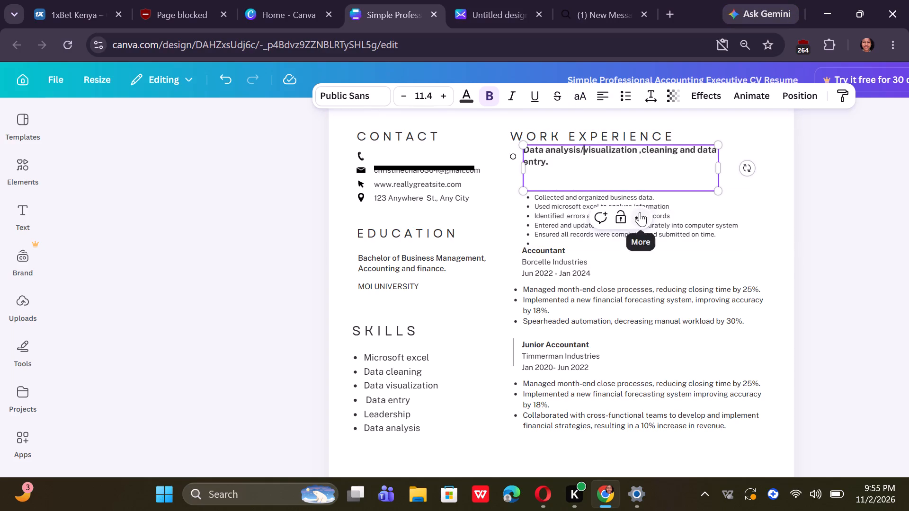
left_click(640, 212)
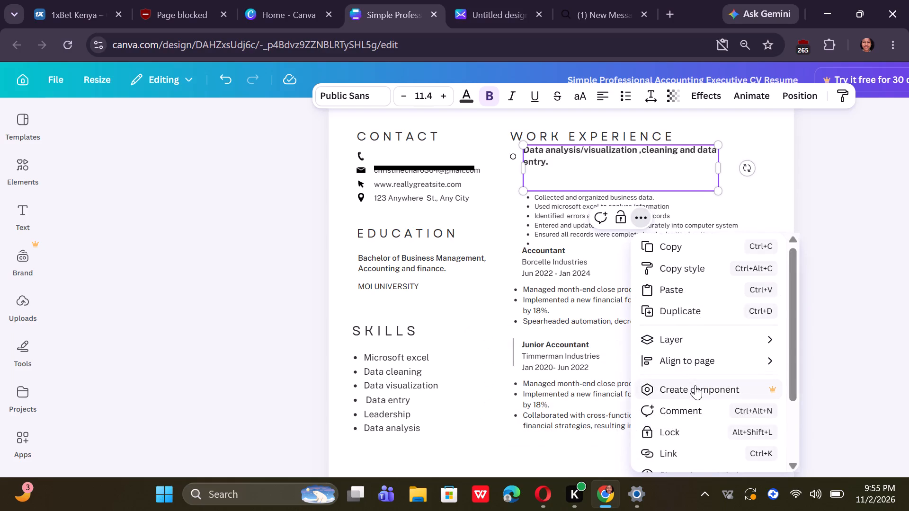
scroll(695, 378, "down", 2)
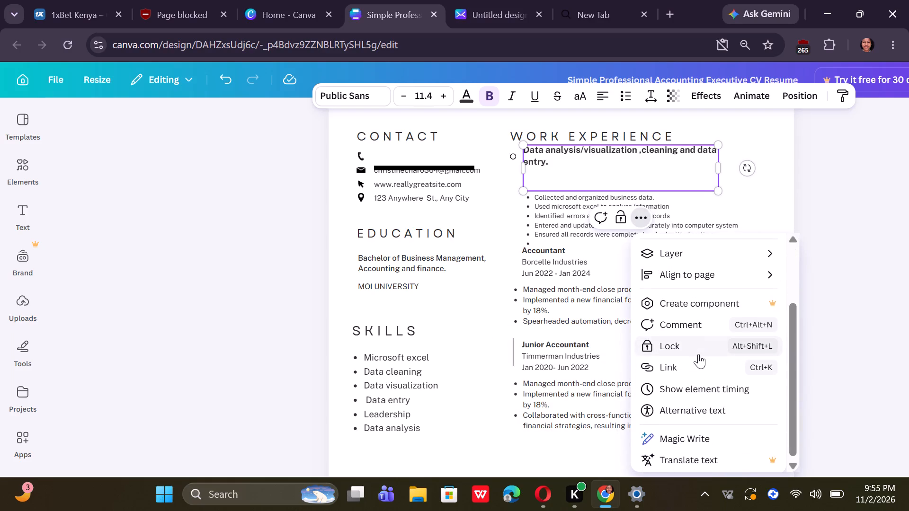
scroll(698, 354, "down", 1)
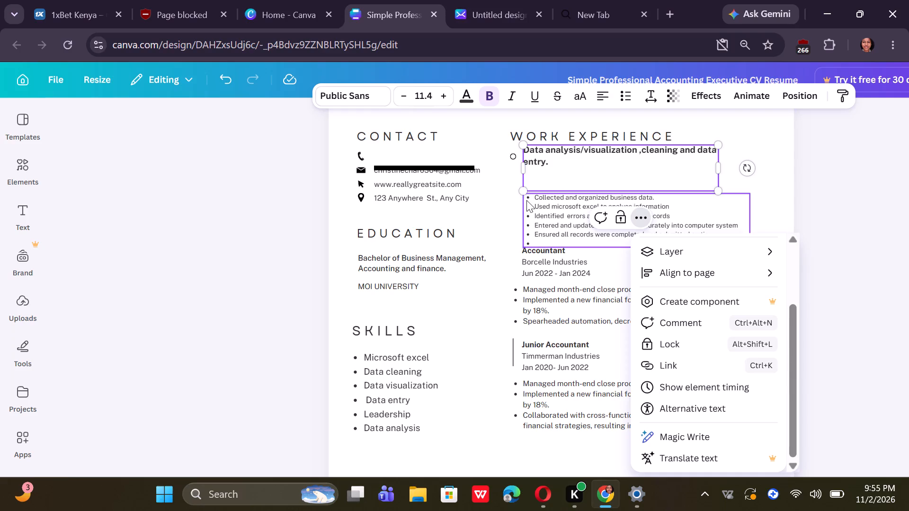
Shrink the role heading box from its lower-left corner to font size 10.9.
left_click_drag(526, 186, 535, 183)
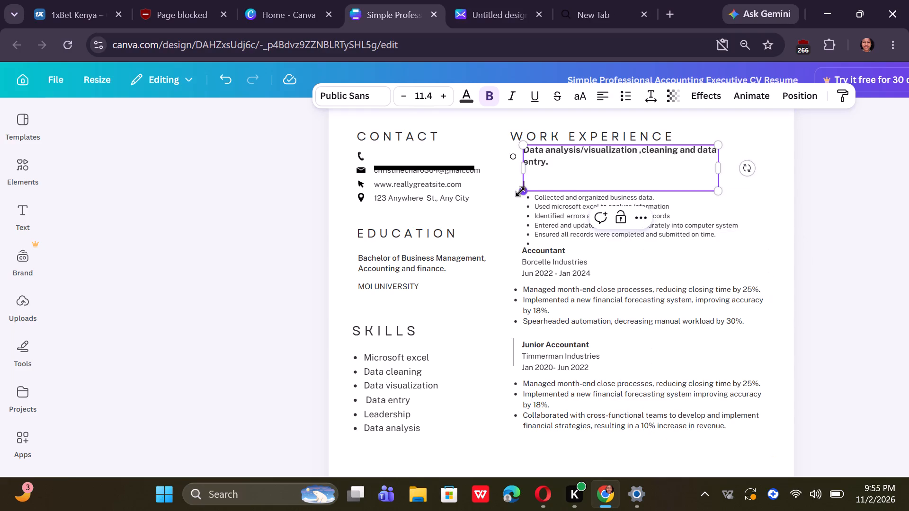
left_click_drag(520, 192, 524, 173)
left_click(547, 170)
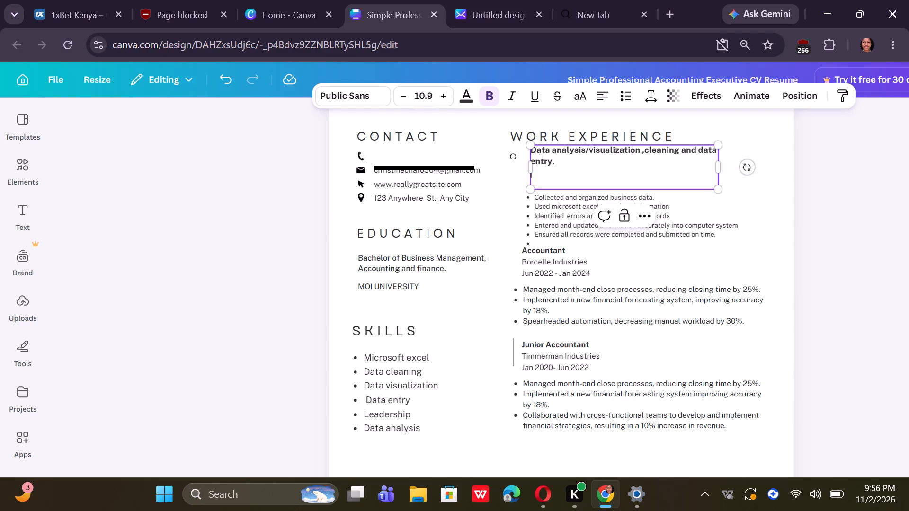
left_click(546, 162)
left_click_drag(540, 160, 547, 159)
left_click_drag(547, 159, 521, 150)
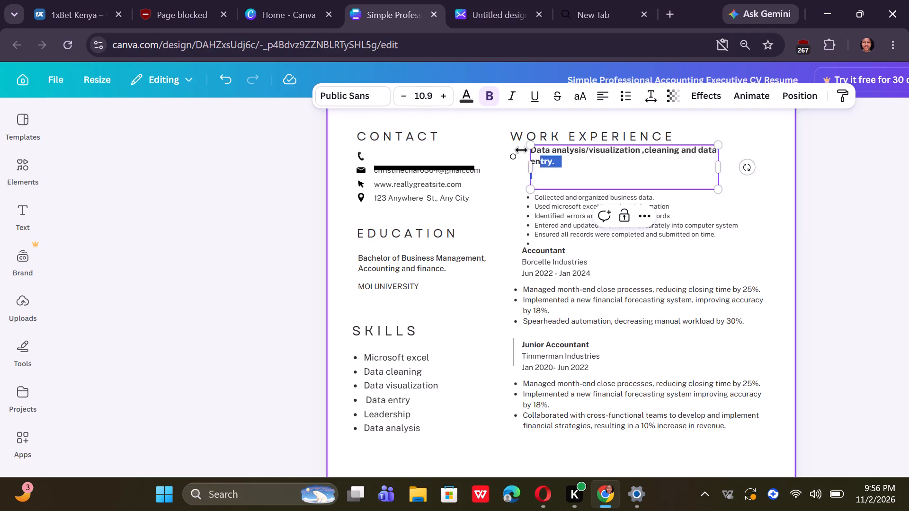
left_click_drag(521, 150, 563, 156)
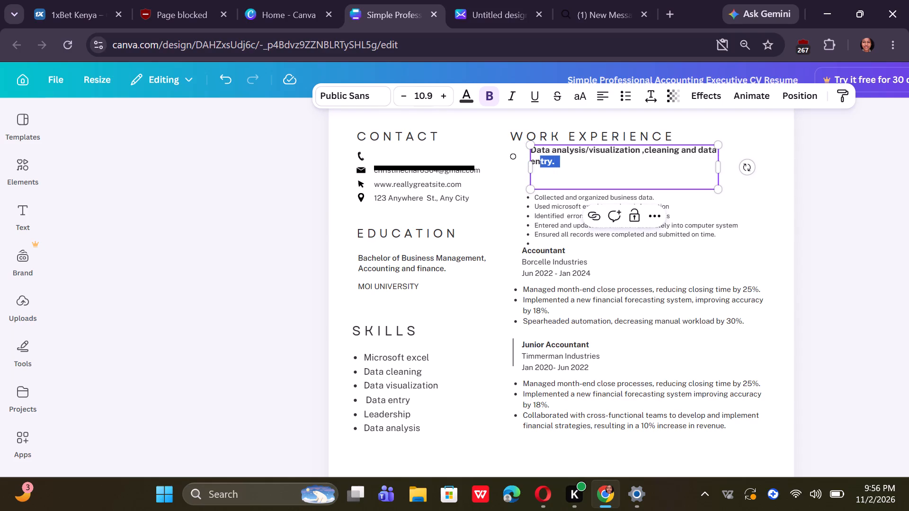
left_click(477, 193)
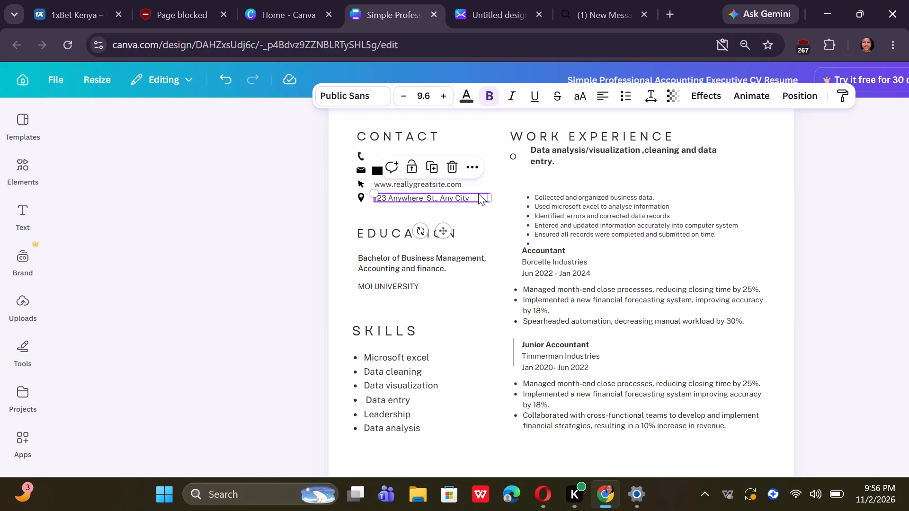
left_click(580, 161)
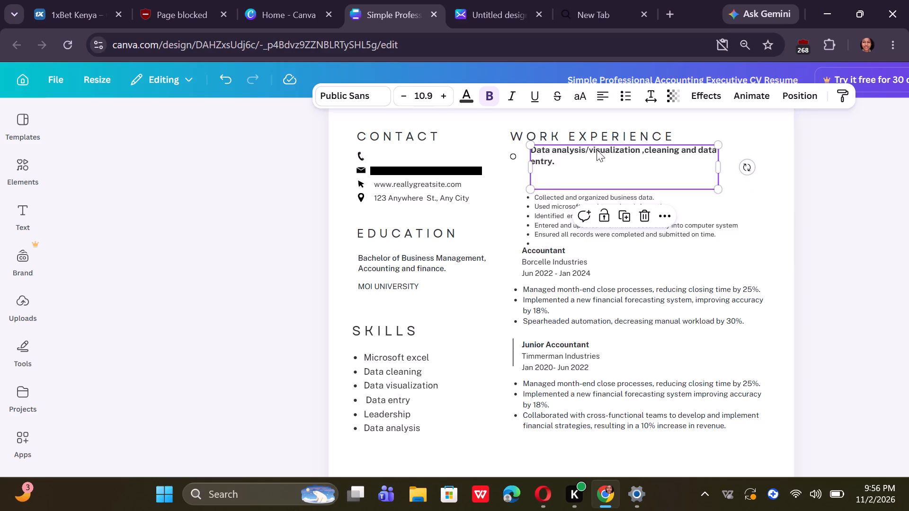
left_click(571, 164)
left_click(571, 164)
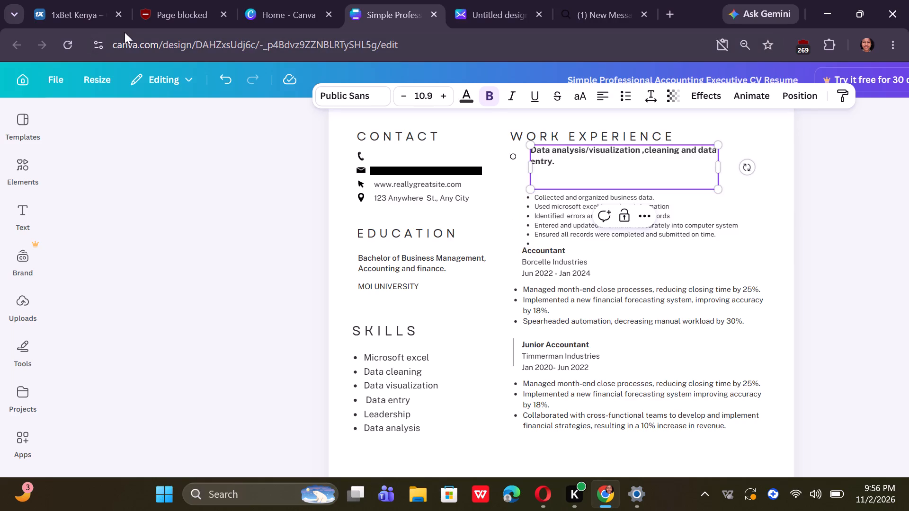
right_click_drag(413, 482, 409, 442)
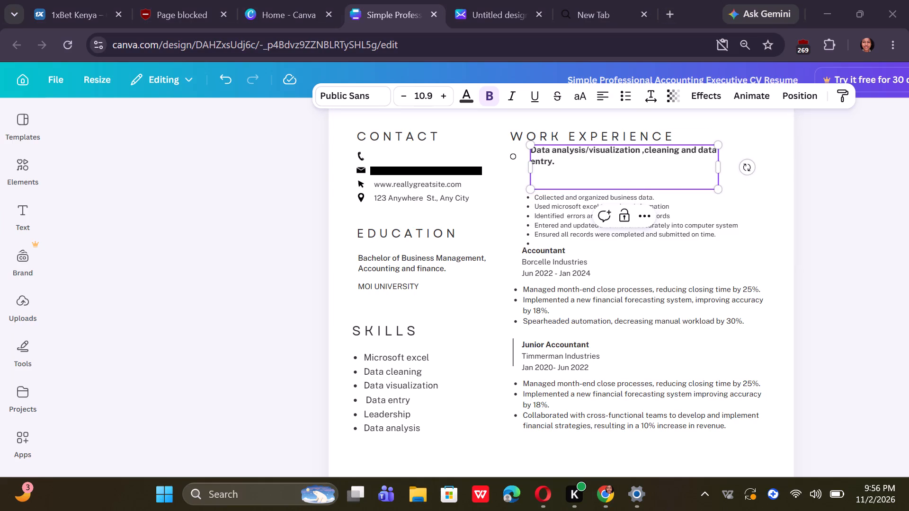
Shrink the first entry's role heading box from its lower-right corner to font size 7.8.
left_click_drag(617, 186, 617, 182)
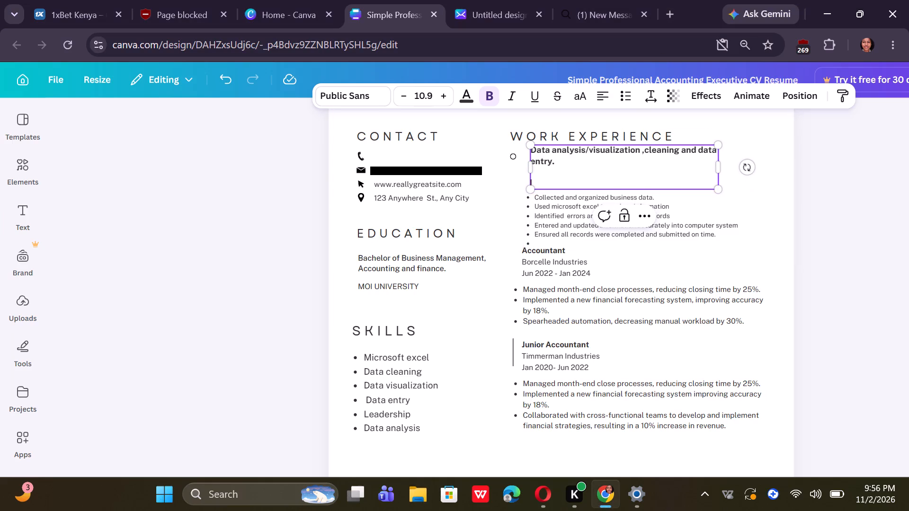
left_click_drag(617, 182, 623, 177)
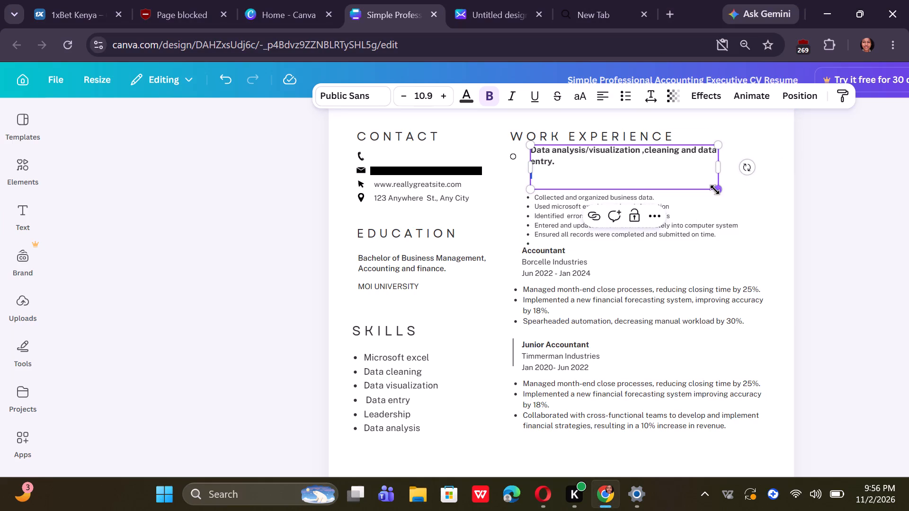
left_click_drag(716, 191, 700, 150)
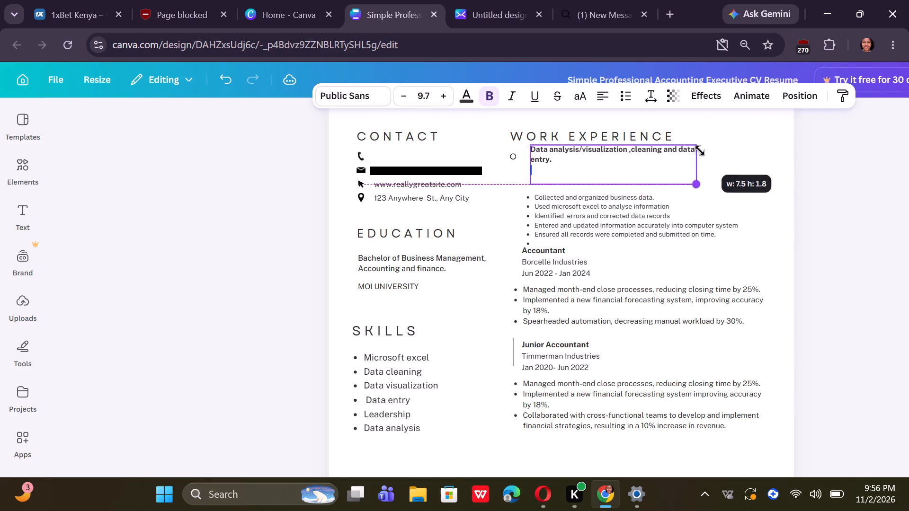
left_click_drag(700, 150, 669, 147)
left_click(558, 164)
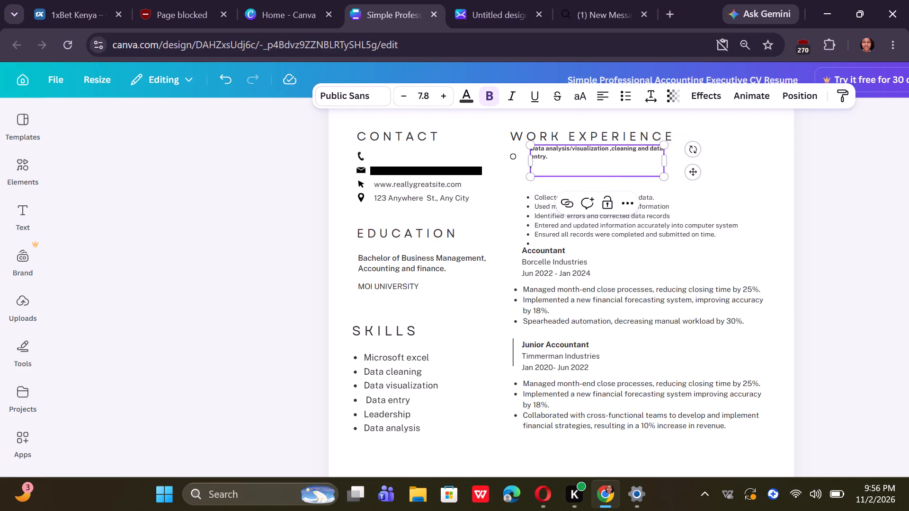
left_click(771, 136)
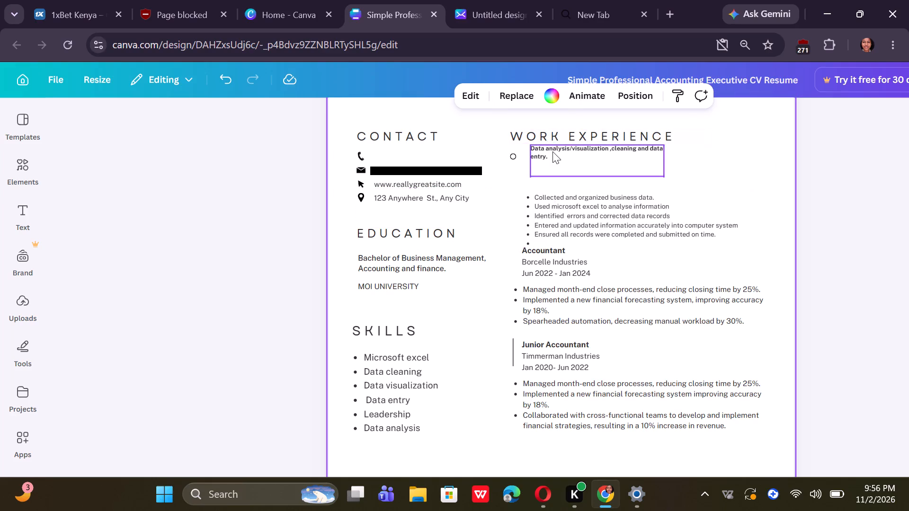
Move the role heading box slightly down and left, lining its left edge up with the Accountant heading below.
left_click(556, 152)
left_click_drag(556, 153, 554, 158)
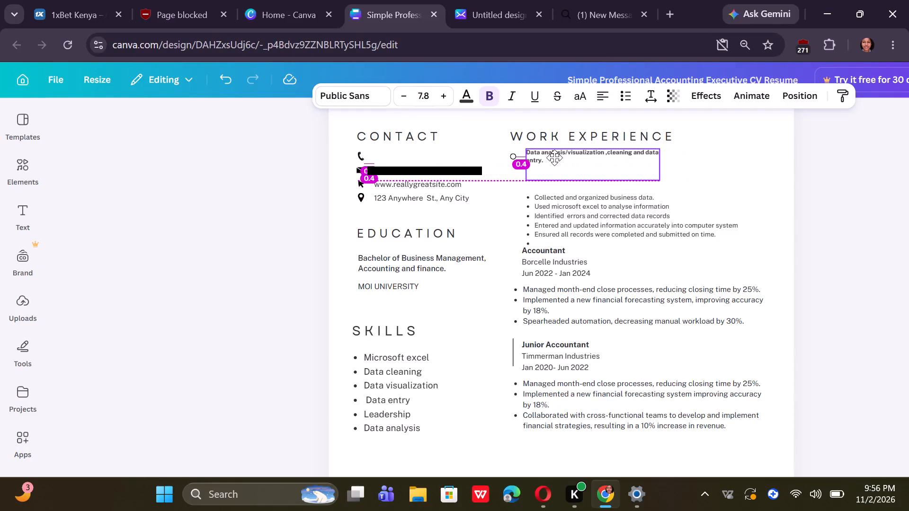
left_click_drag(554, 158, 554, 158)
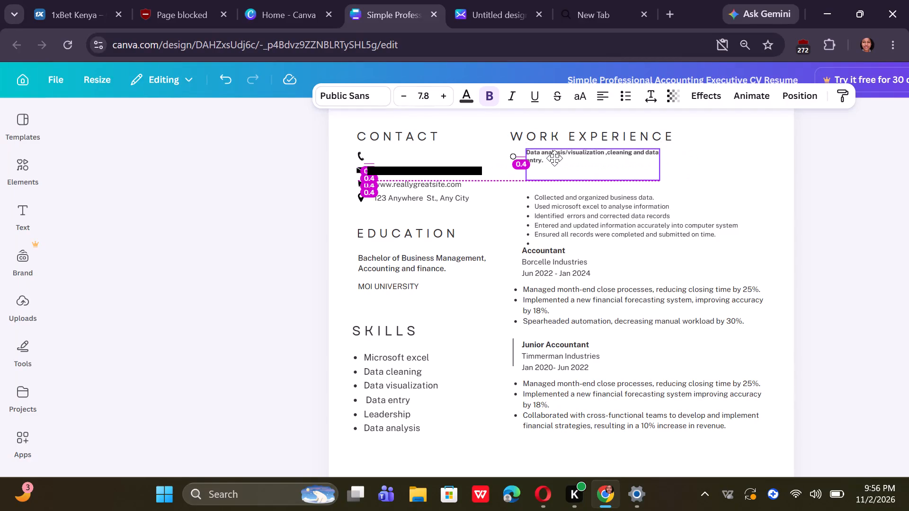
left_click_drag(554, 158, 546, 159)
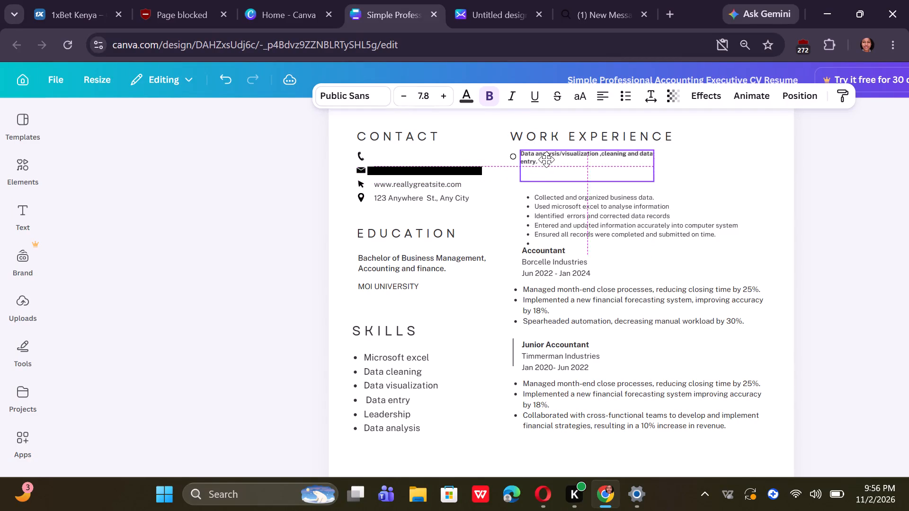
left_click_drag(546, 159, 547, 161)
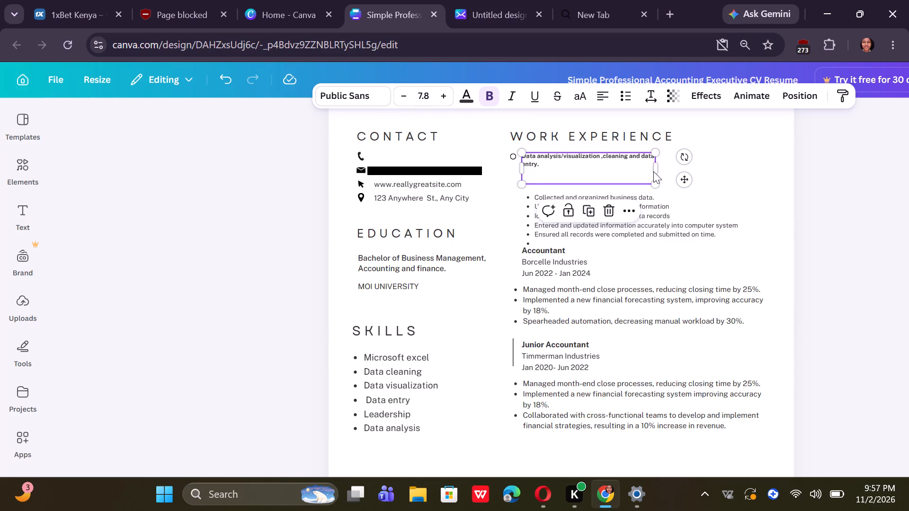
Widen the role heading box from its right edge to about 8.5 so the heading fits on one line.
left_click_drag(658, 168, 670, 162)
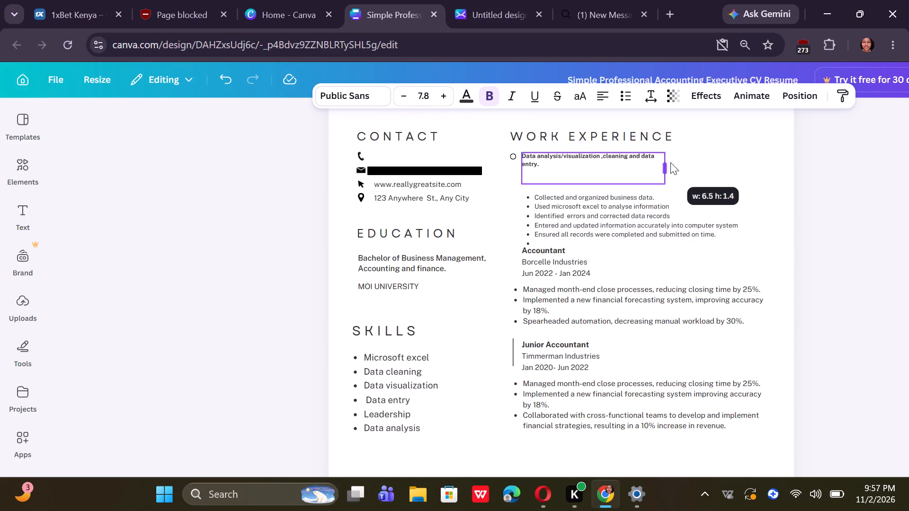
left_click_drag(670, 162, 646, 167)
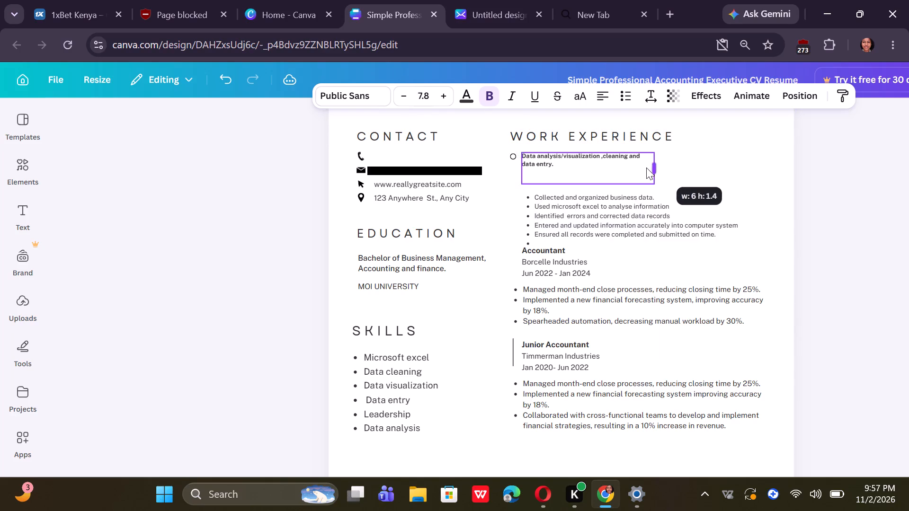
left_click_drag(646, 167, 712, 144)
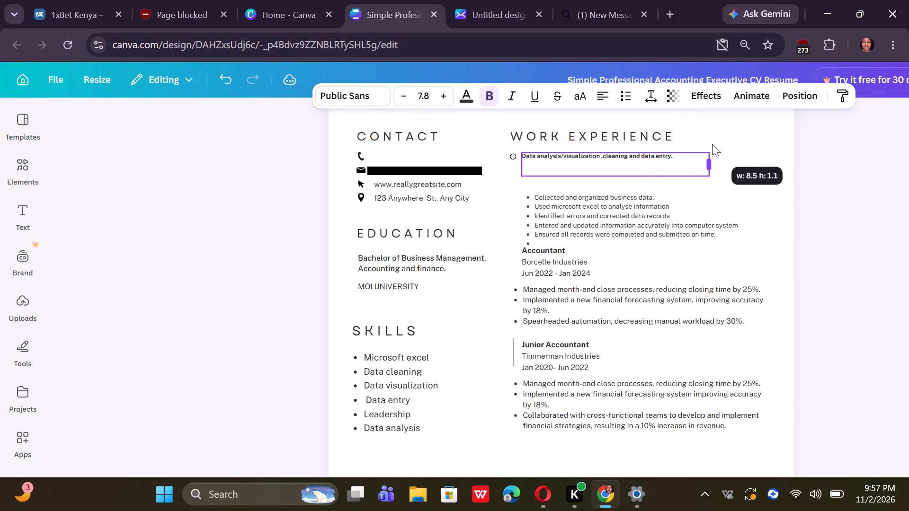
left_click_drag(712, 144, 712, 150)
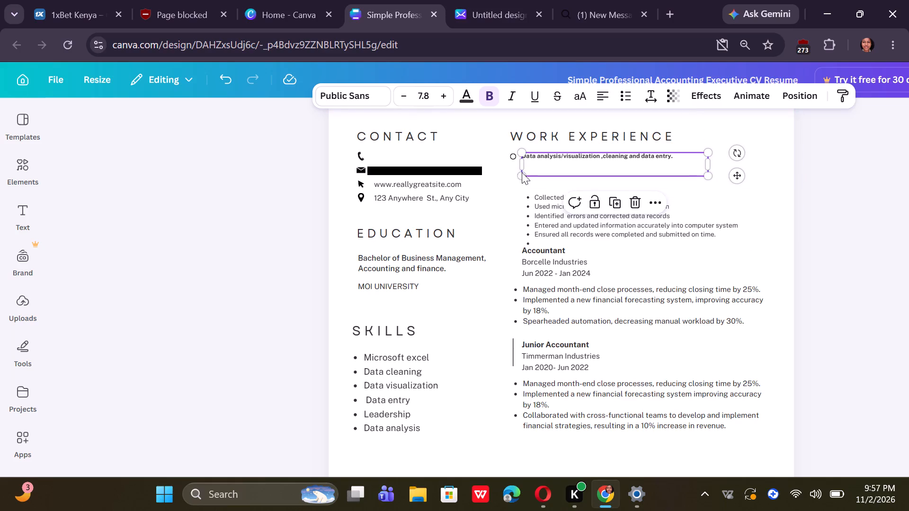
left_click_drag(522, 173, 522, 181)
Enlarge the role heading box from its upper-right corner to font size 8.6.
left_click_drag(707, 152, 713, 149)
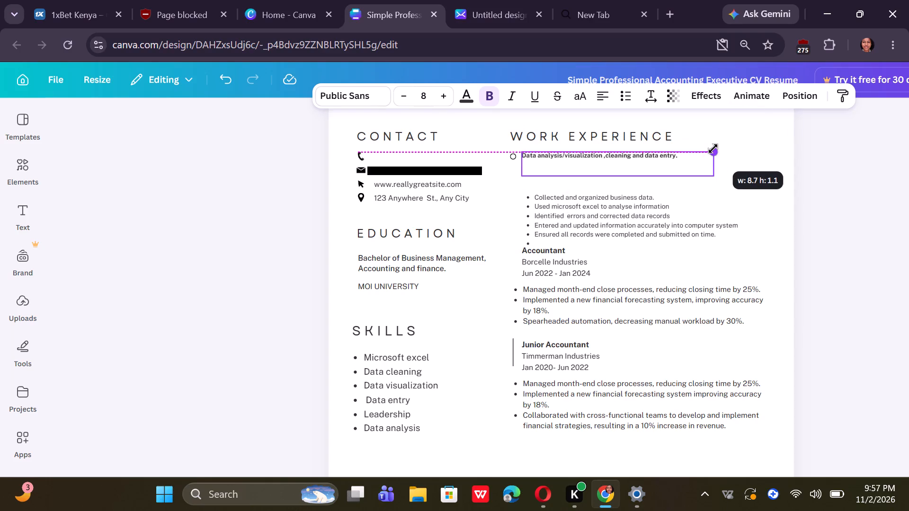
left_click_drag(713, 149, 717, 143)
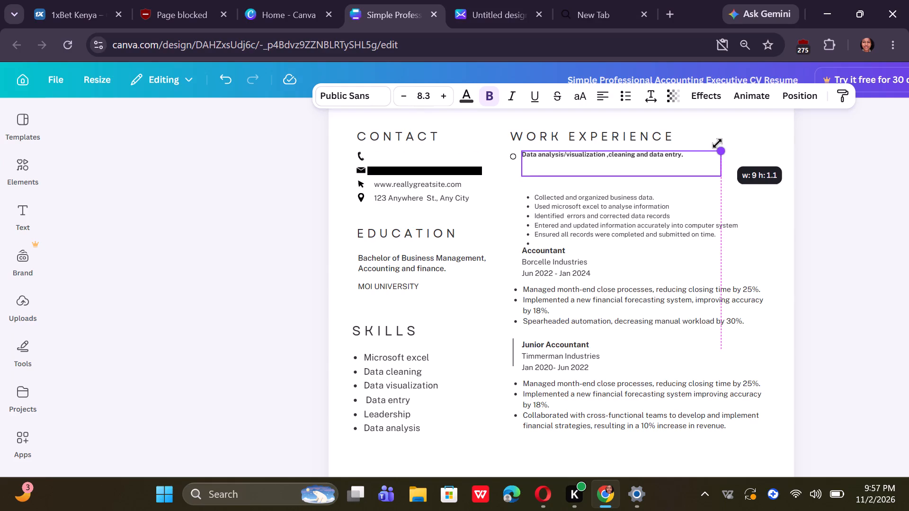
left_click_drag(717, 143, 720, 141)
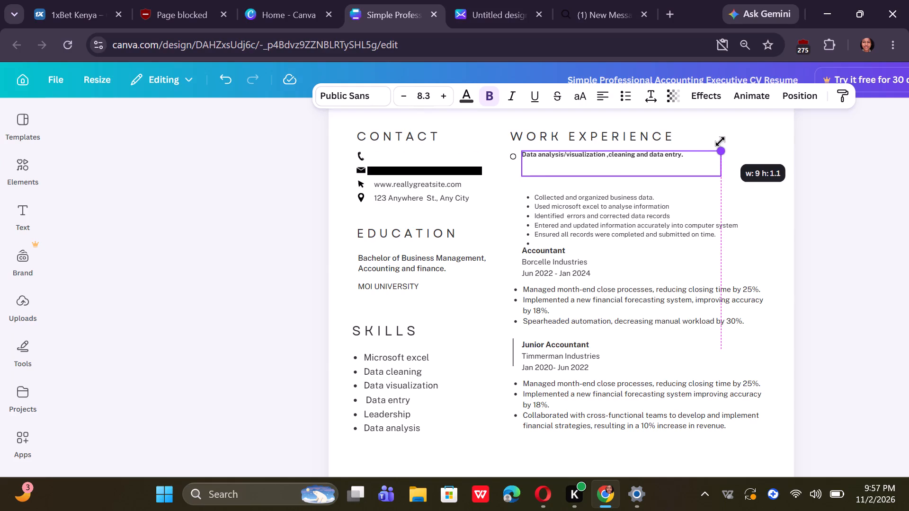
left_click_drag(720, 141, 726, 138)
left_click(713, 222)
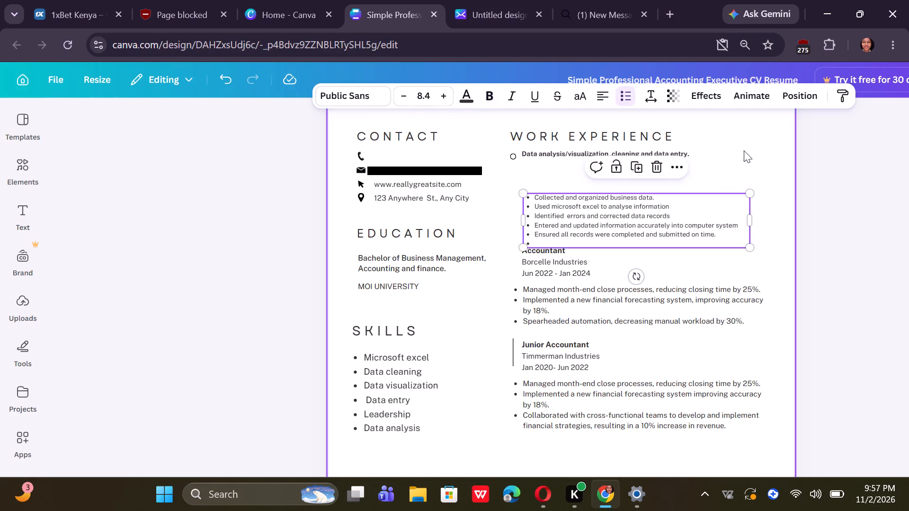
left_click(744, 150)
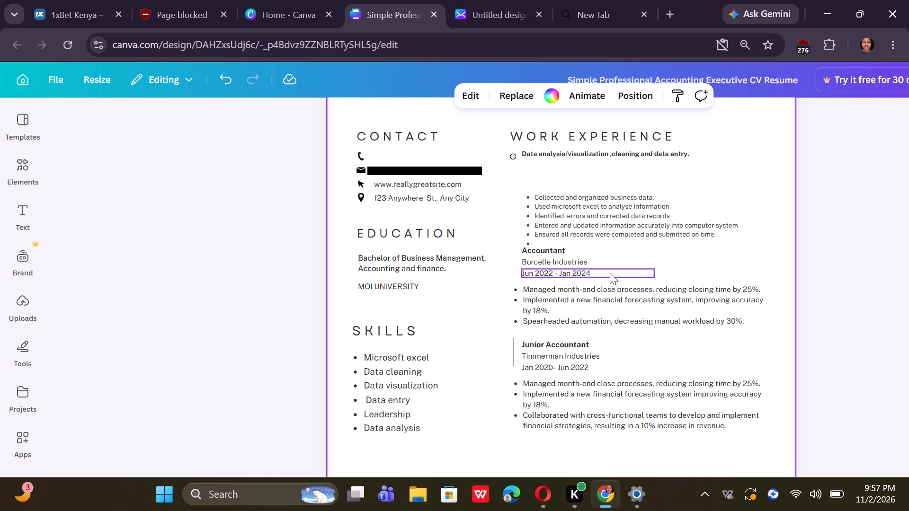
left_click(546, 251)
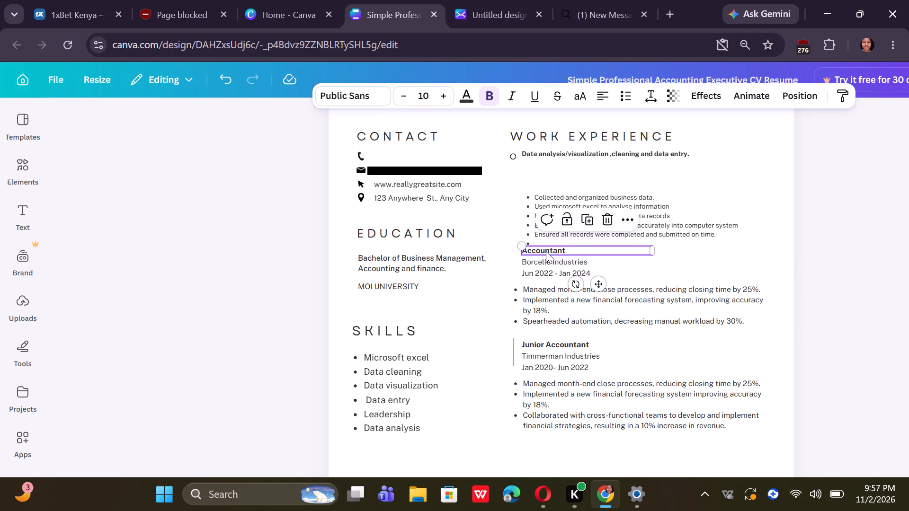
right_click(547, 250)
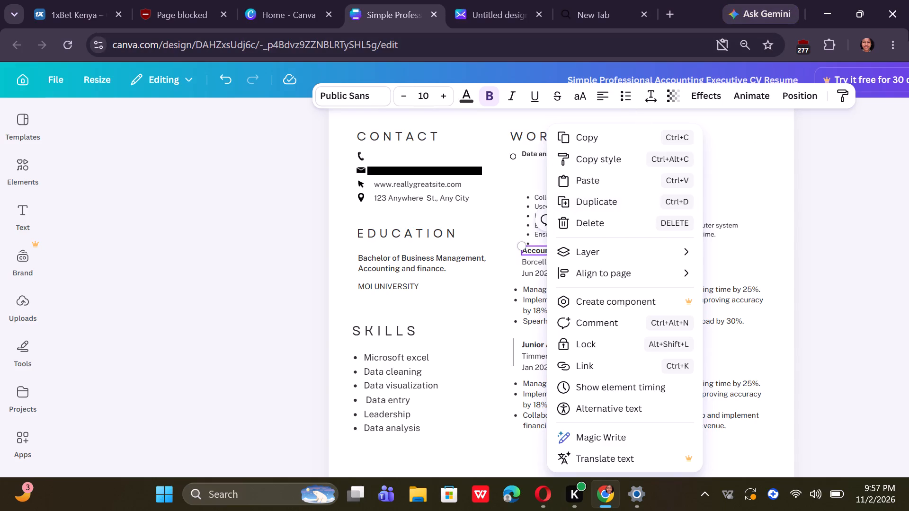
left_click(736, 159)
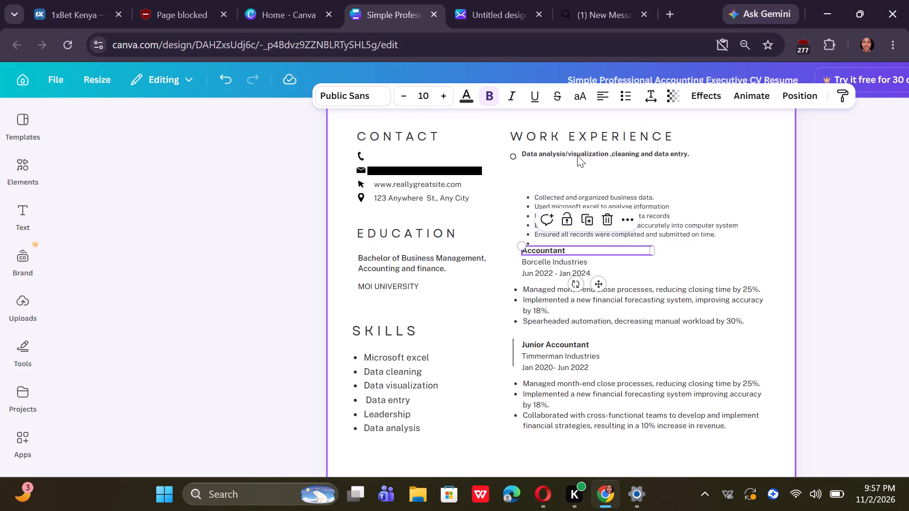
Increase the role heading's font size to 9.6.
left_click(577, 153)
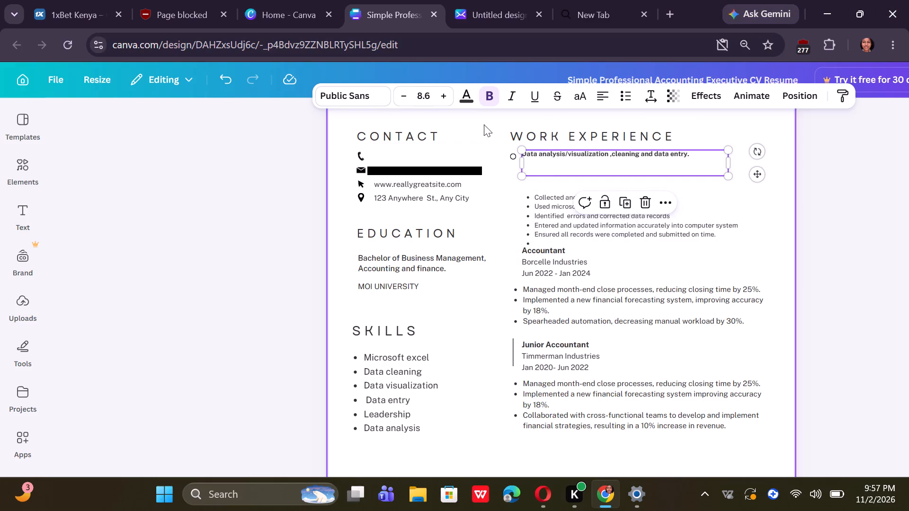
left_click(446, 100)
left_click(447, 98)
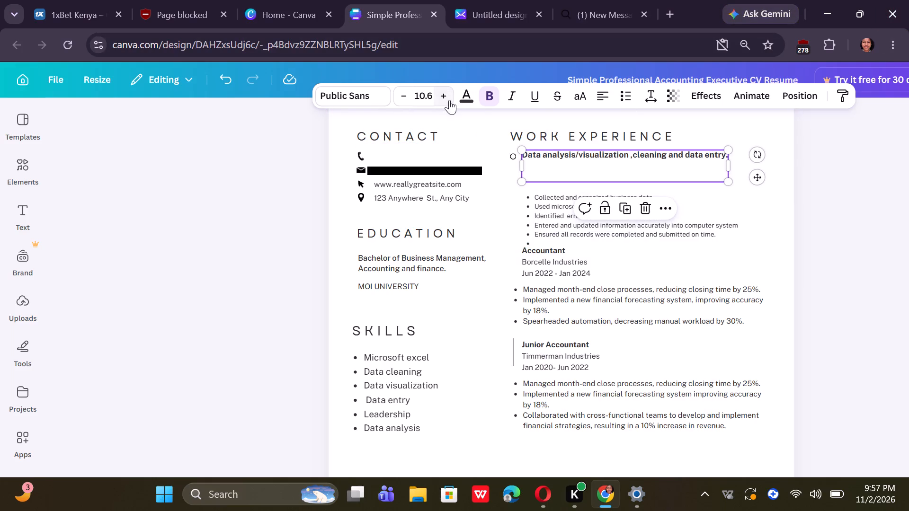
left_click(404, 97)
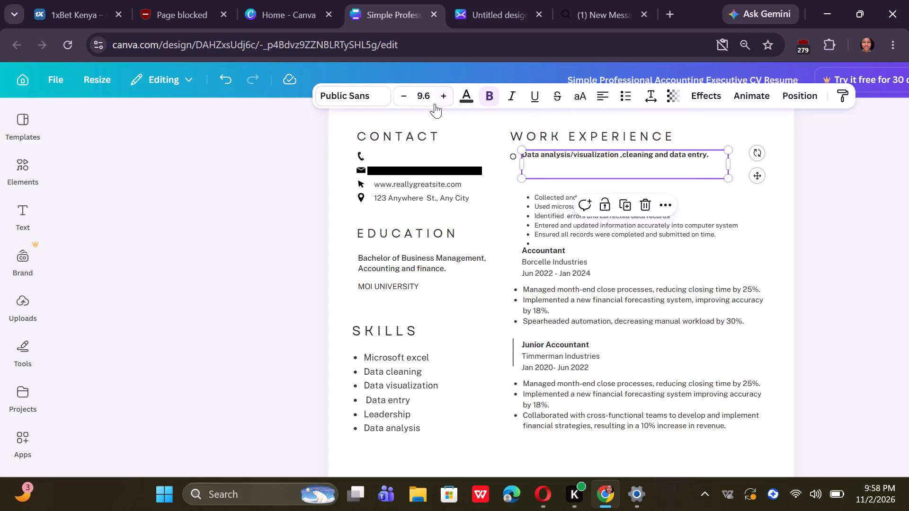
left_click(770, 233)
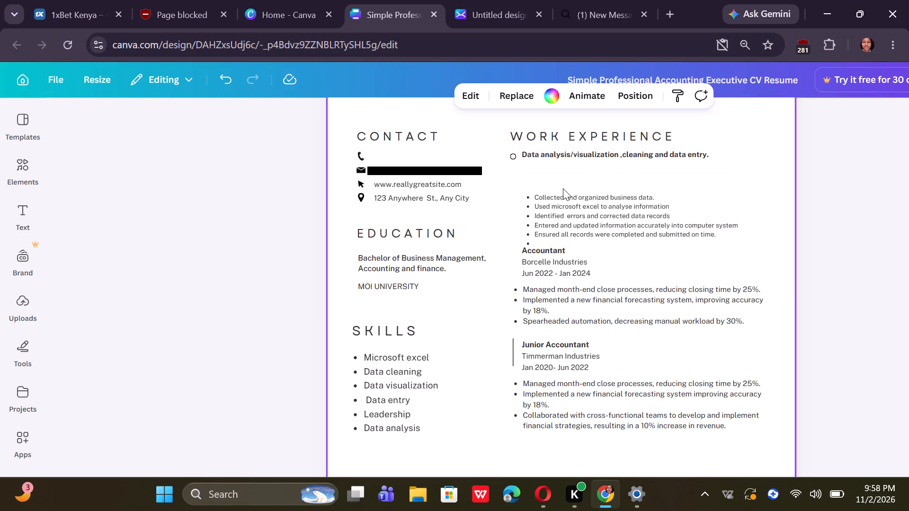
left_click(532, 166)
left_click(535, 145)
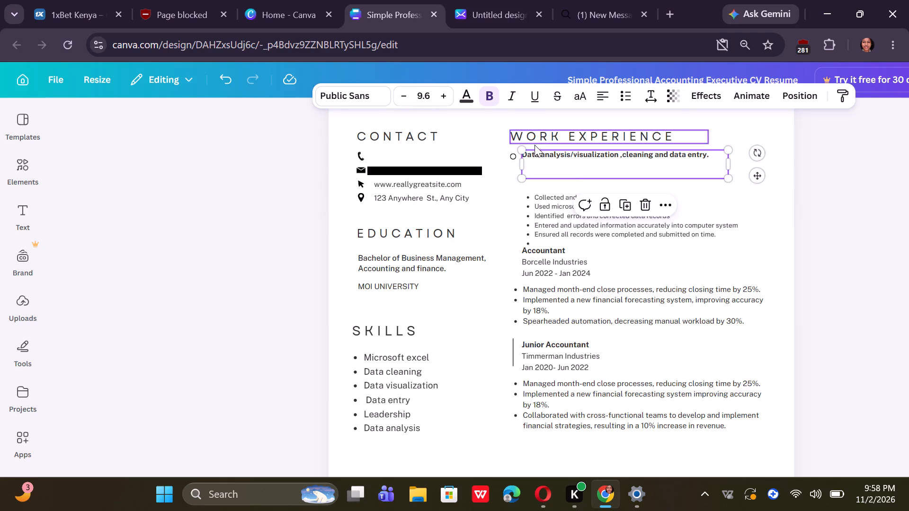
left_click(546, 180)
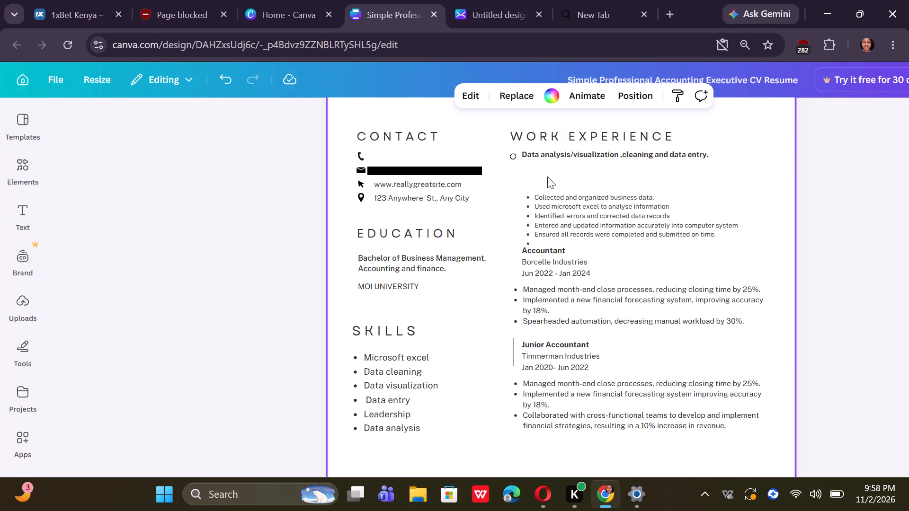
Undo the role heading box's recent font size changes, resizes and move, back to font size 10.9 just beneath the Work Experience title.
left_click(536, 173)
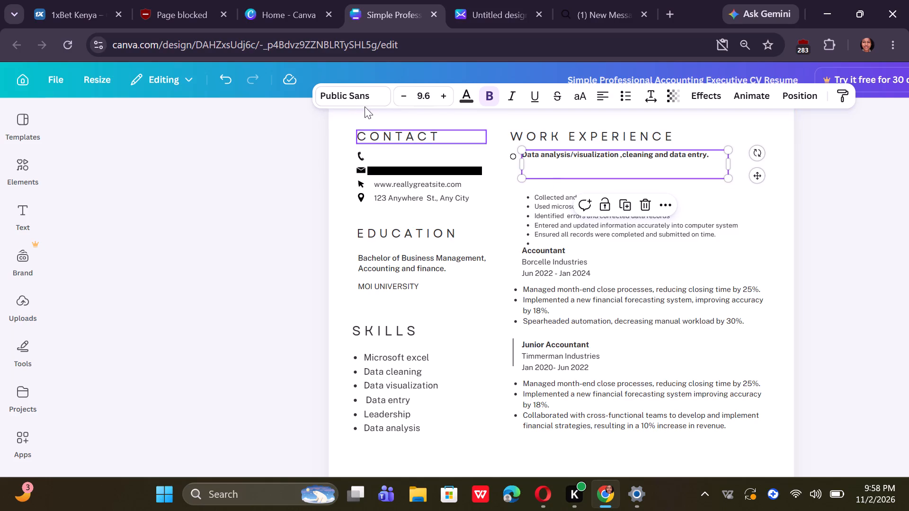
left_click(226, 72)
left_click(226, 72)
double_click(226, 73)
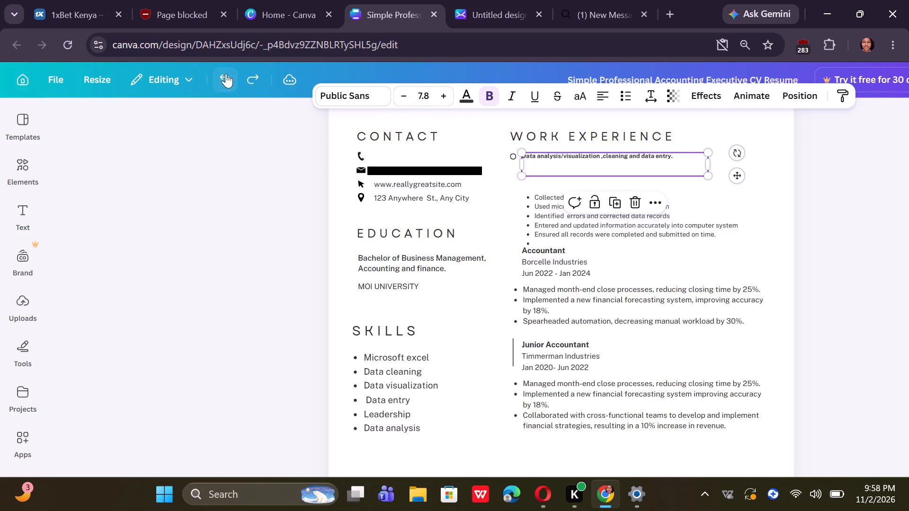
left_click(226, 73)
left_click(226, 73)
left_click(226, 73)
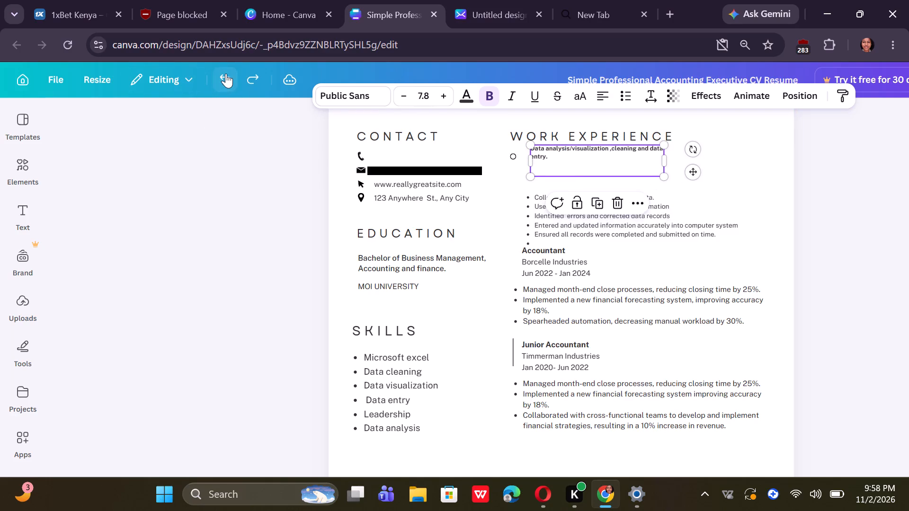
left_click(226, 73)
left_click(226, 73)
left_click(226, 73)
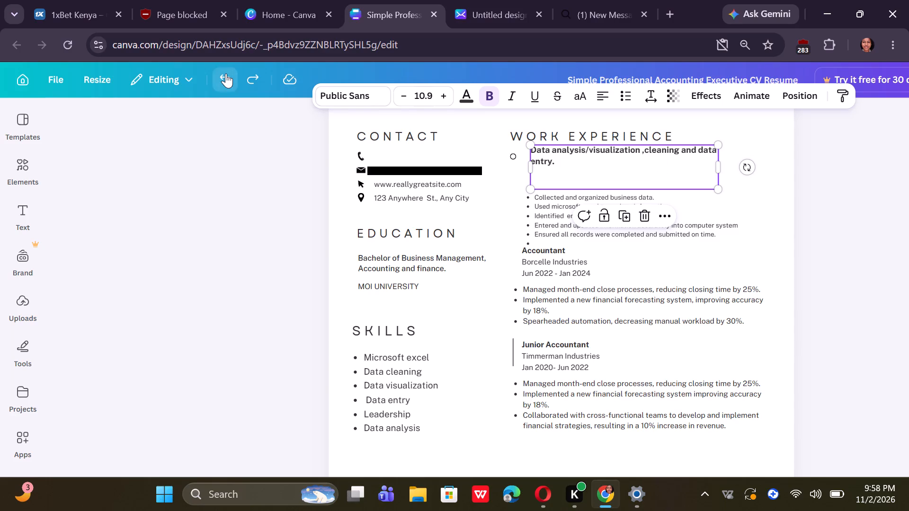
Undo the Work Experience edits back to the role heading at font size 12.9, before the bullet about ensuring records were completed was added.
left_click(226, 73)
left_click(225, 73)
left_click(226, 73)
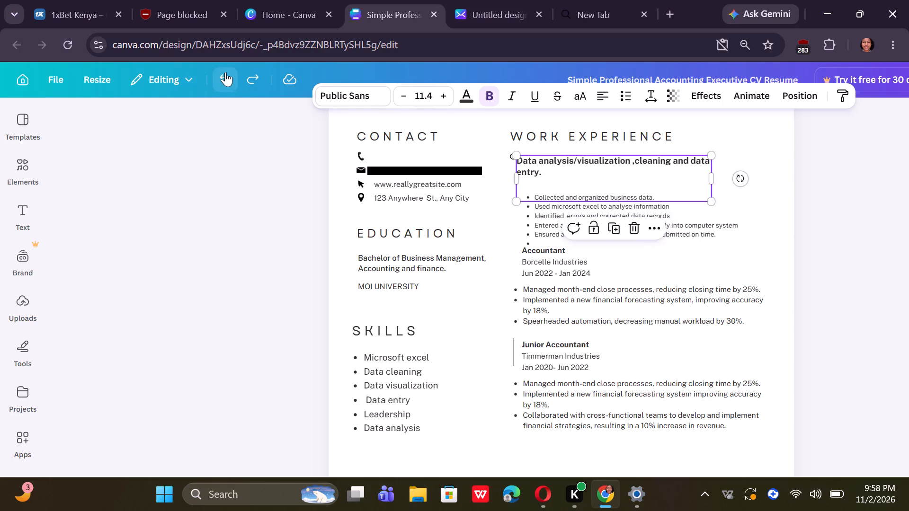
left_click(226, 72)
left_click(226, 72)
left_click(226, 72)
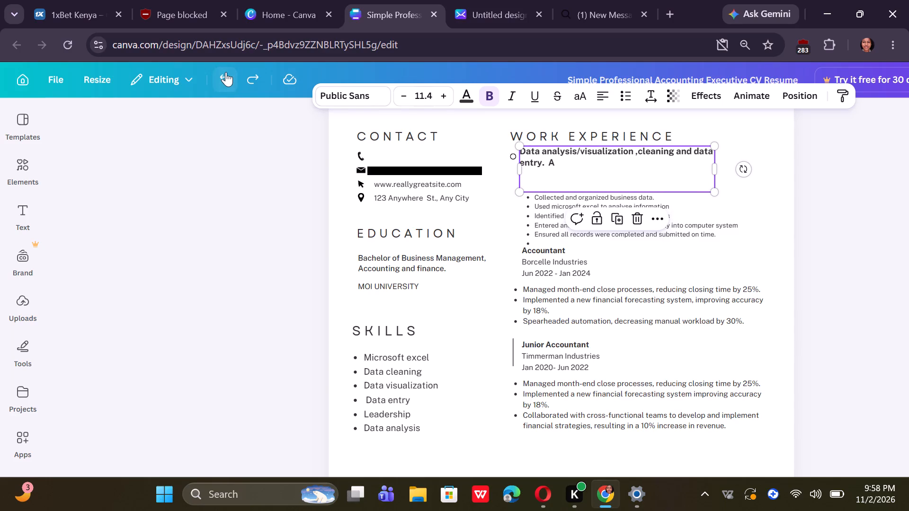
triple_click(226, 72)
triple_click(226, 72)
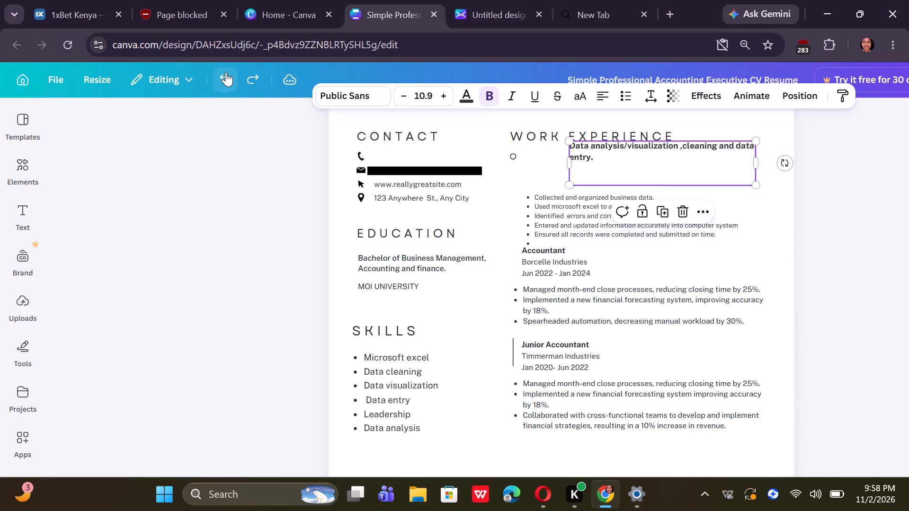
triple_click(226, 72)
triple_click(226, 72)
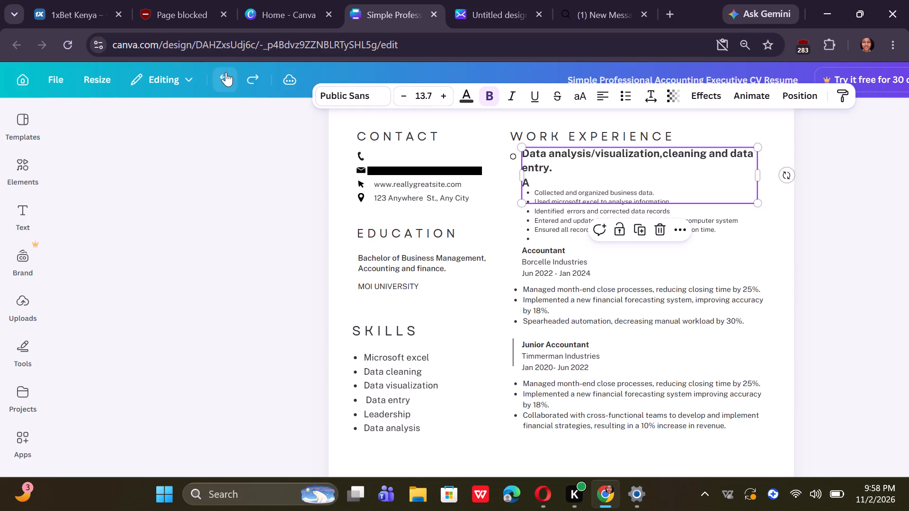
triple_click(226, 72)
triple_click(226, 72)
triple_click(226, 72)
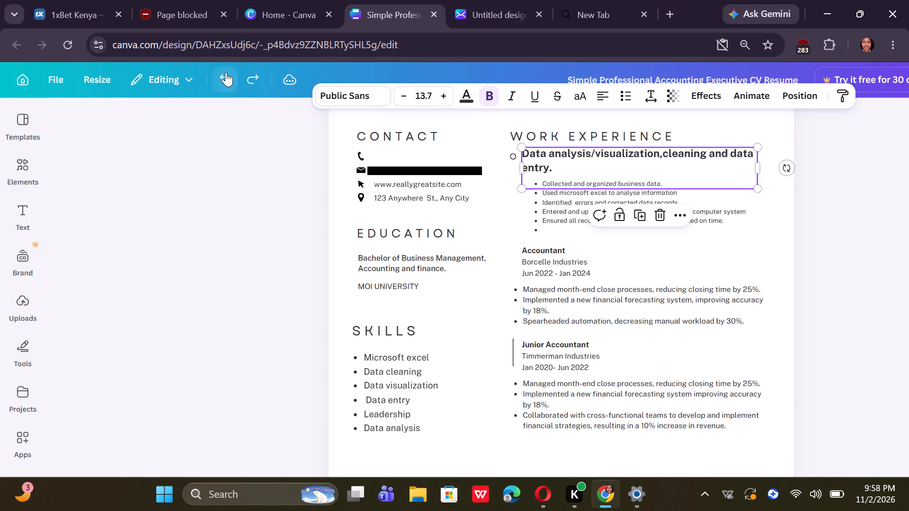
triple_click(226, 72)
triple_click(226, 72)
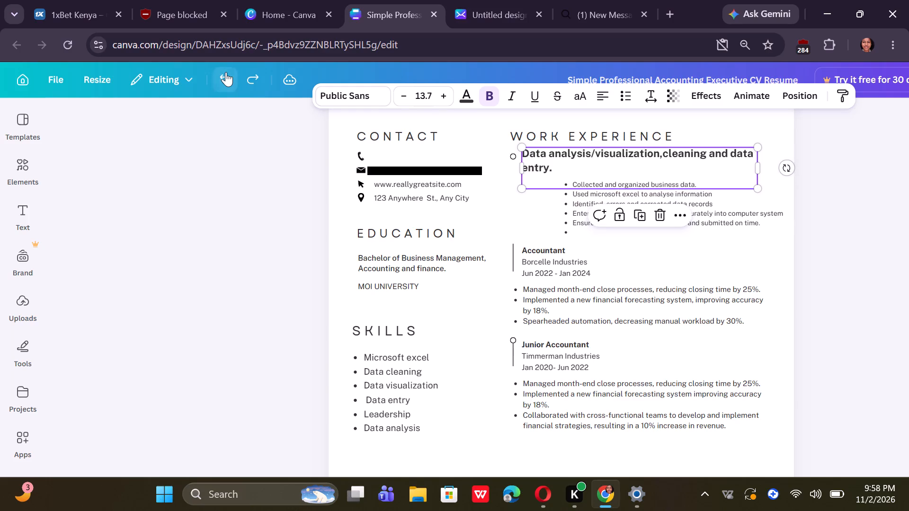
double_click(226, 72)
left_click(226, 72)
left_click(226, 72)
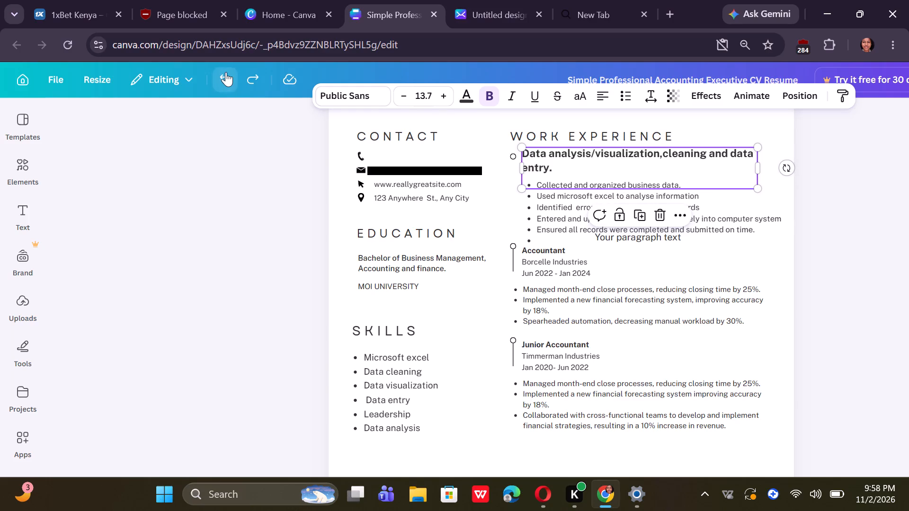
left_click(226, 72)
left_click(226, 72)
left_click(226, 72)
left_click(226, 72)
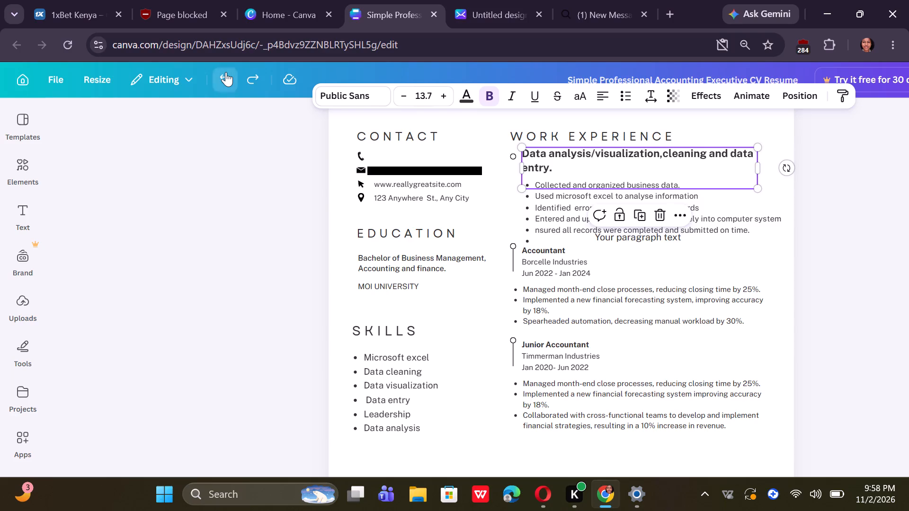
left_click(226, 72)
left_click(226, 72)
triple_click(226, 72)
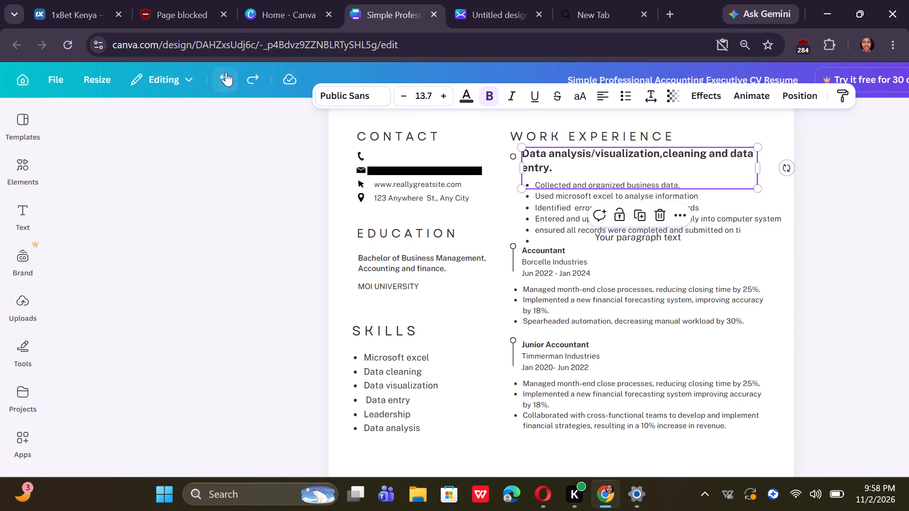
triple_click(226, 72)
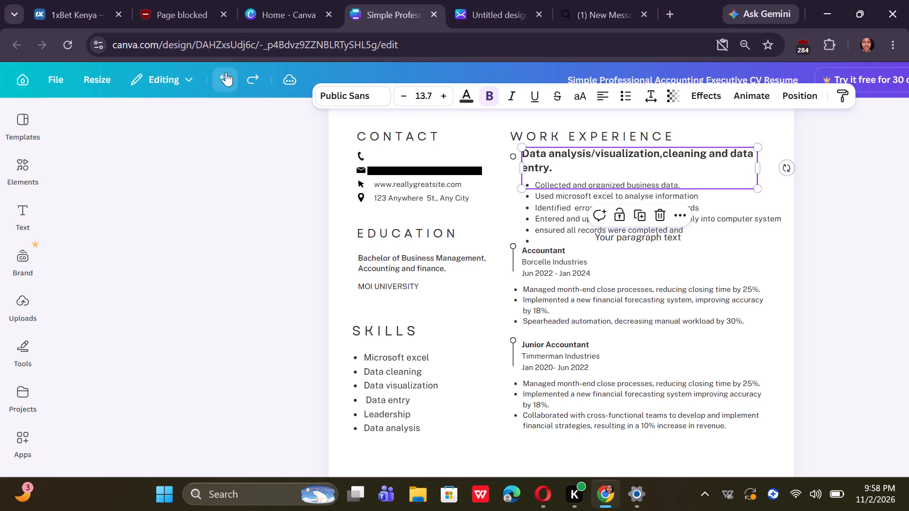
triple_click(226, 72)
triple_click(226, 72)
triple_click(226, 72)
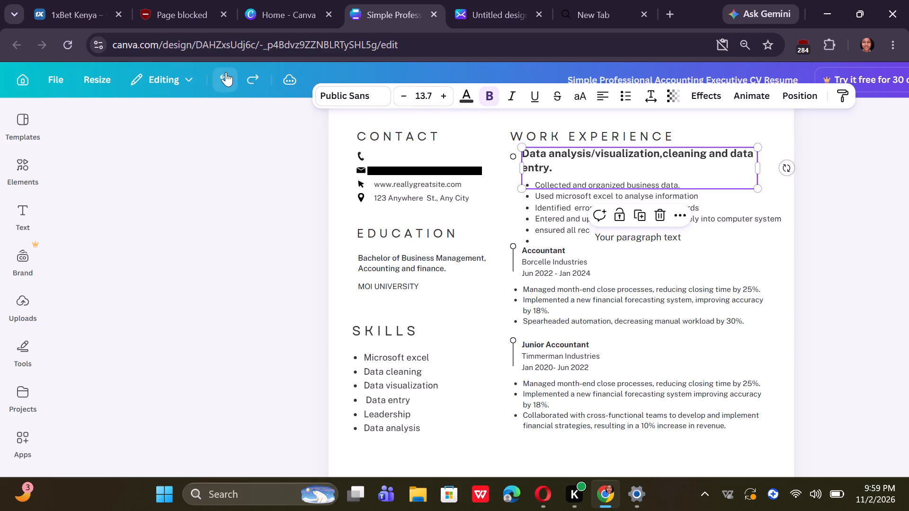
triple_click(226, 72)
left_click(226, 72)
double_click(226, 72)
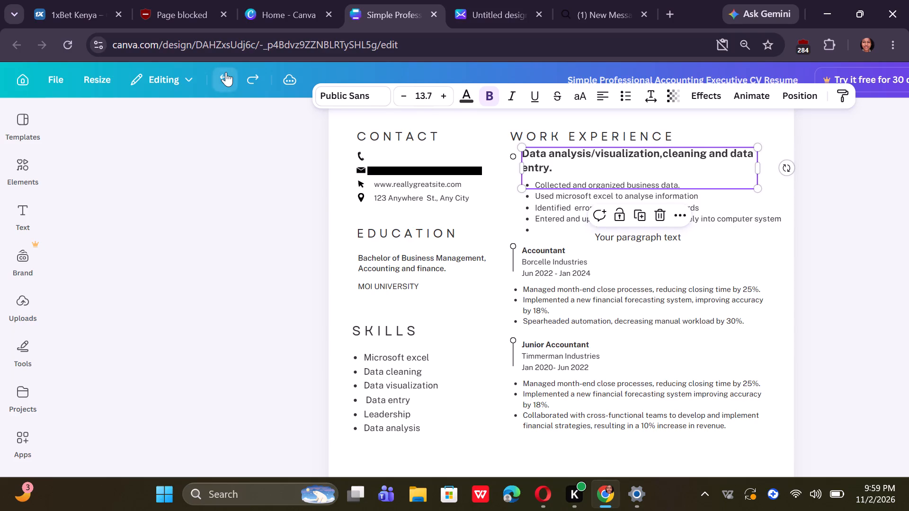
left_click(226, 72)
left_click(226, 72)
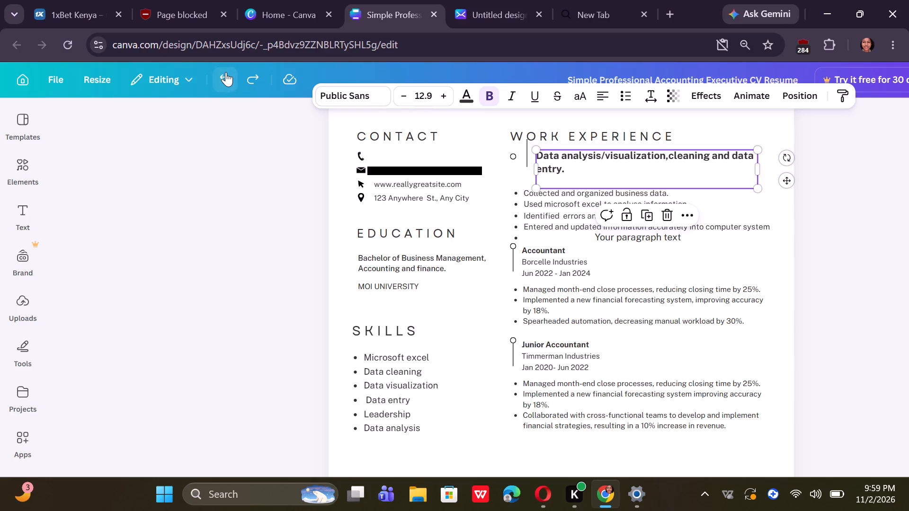
Redo the undone Work Experience edits up to the role heading at font size 7.8 on one line, with all five duty bullets restored.
triple_click(260, 77)
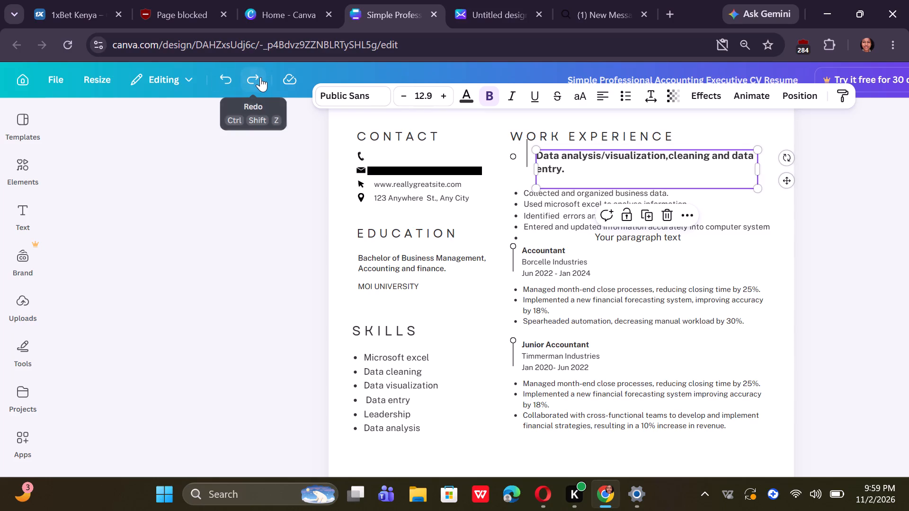
triple_click(260, 78)
triple_click(260, 78)
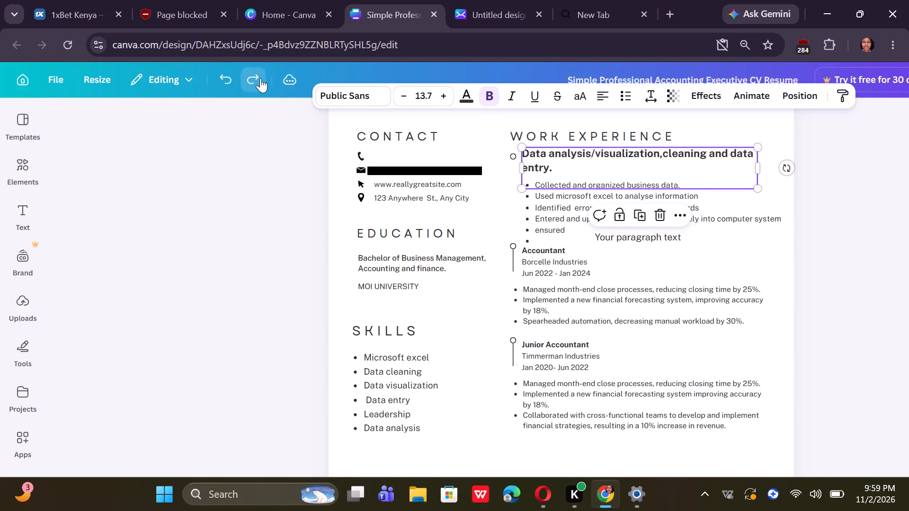
triple_click(260, 78)
triple_click(260, 78)
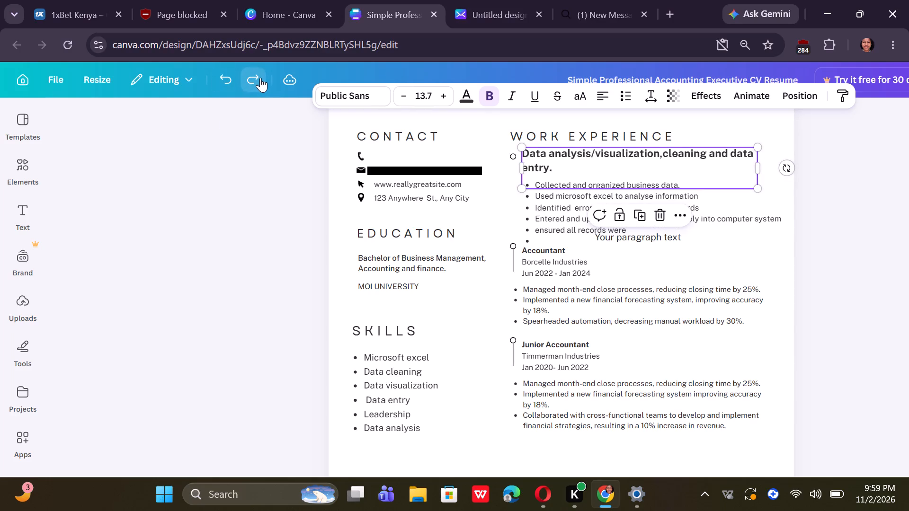
left_click(260, 78)
triple_click(260, 78)
triple_click(260, 78)
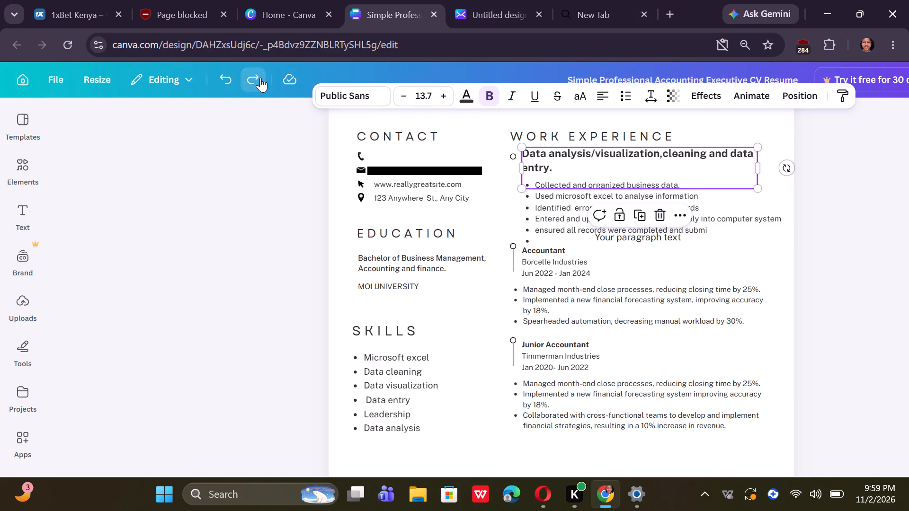
triple_click(260, 78)
triple_click(260, 78)
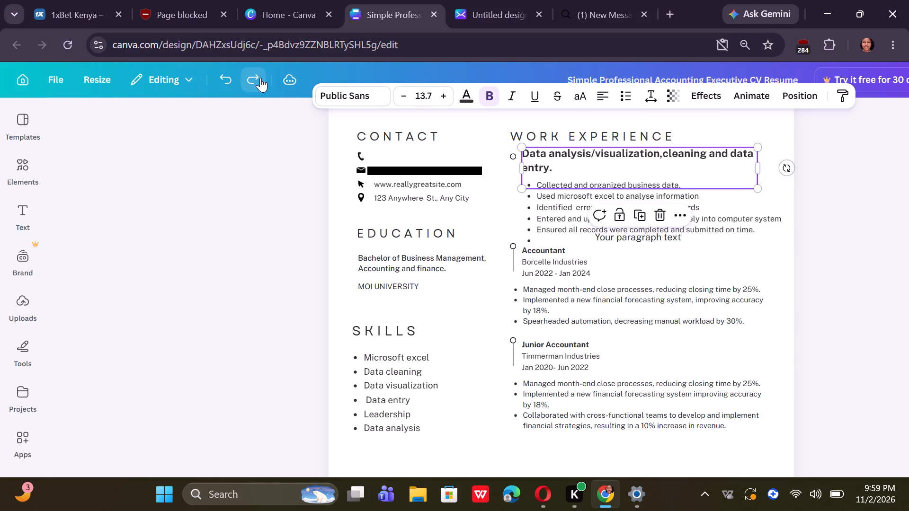
triple_click(260, 78)
triple_click(260, 78)
triple_click(260, 78)
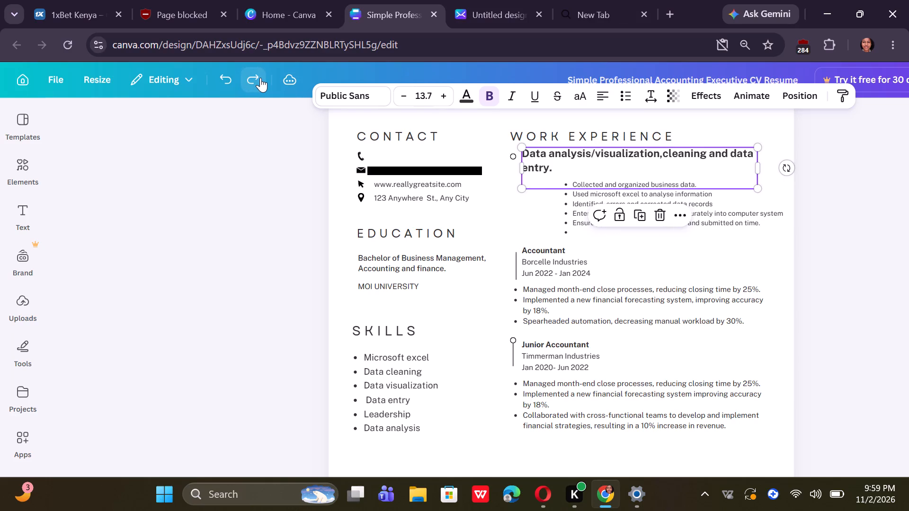
triple_click(260, 78)
triple_click(260, 78)
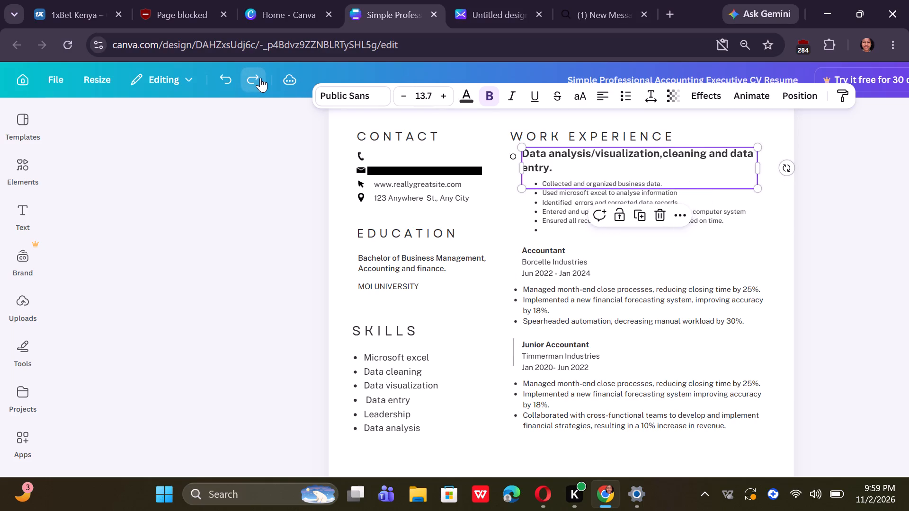
triple_click(260, 78)
triple_click(260, 78)
triple_click(260, 78)
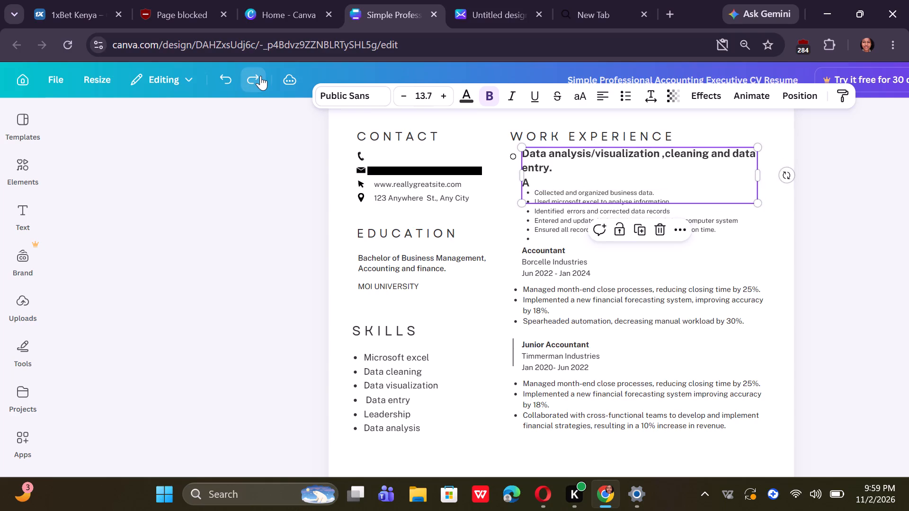
triple_click(260, 76)
triple_click(260, 76)
triple_click(260, 76)
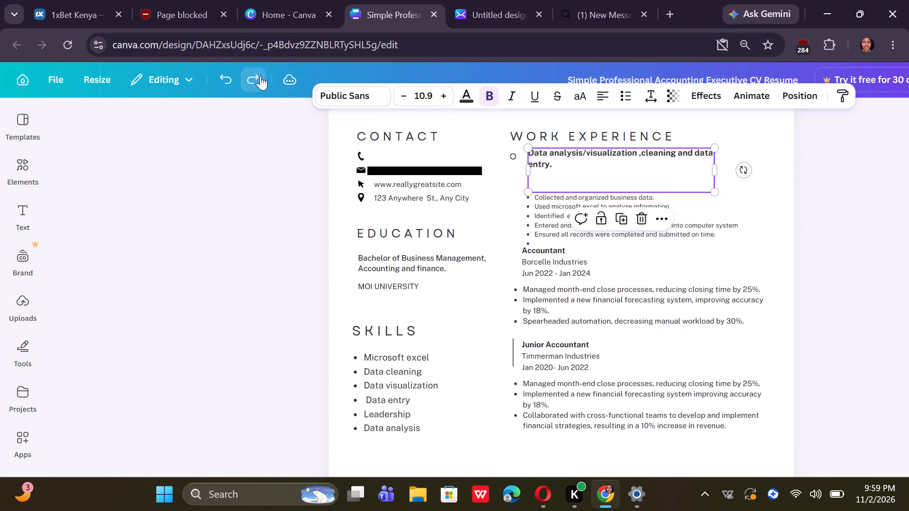
triple_click(260, 76)
triple_click(260, 77)
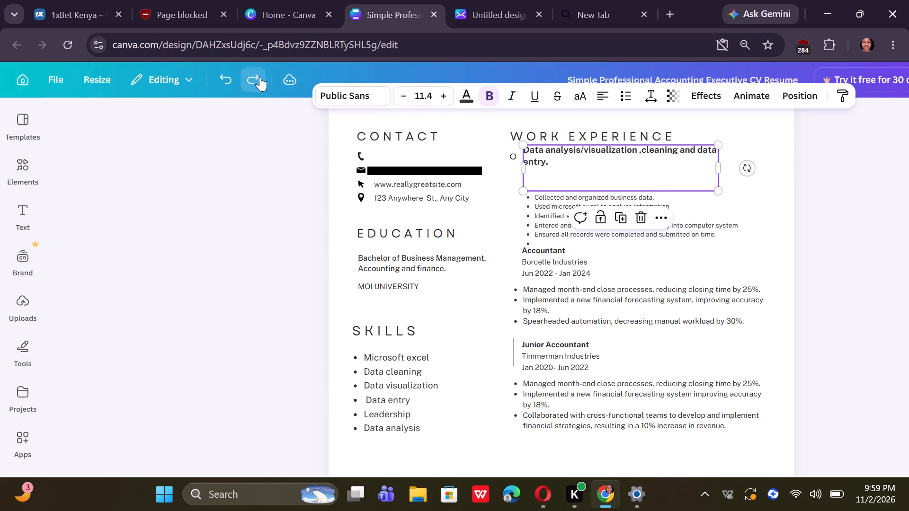
triple_click(260, 77)
double_click(260, 77)
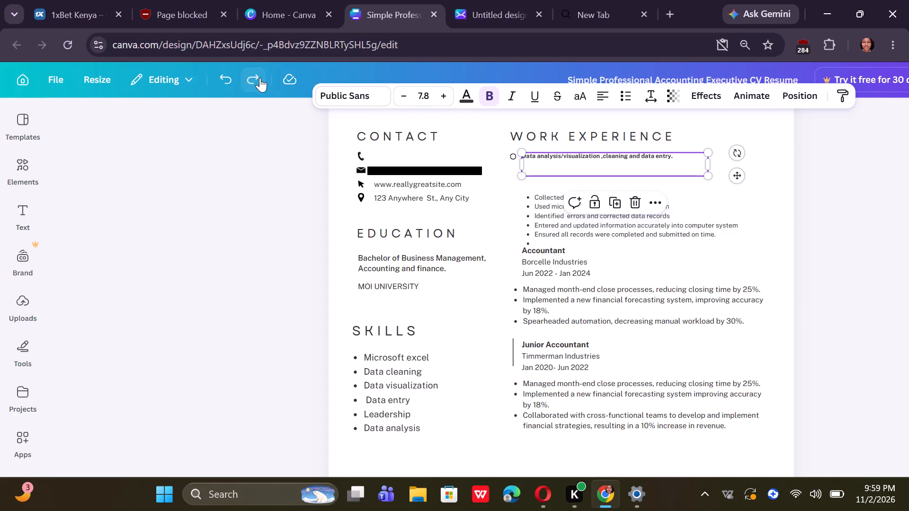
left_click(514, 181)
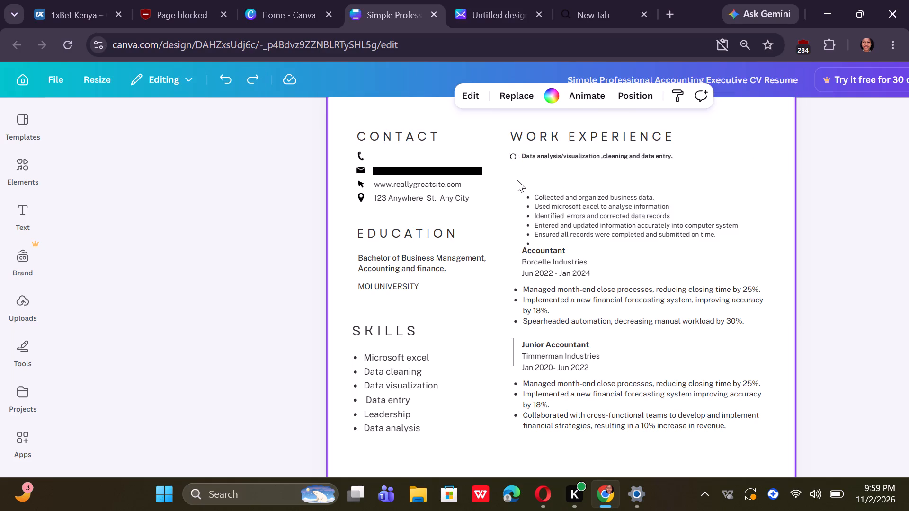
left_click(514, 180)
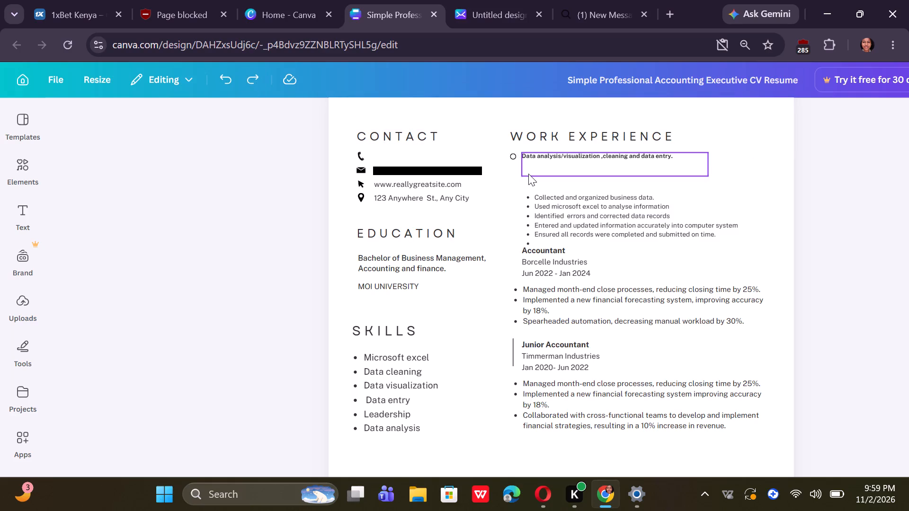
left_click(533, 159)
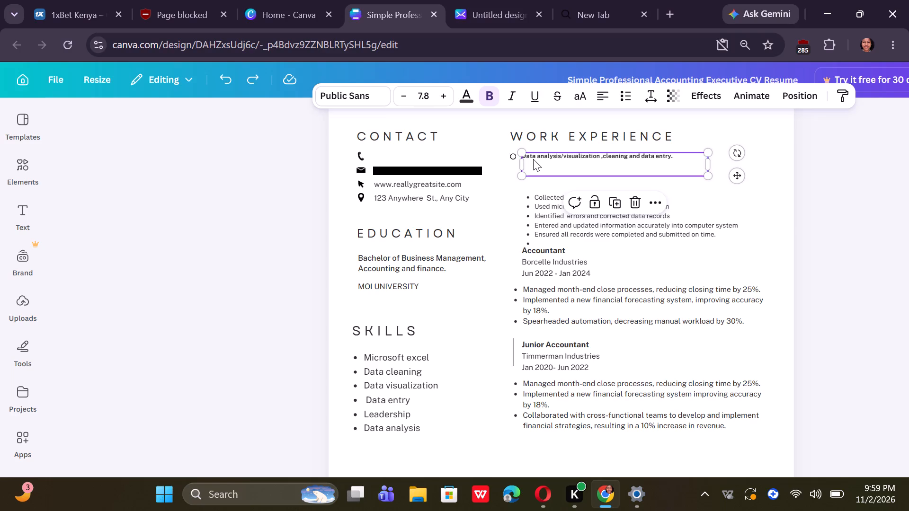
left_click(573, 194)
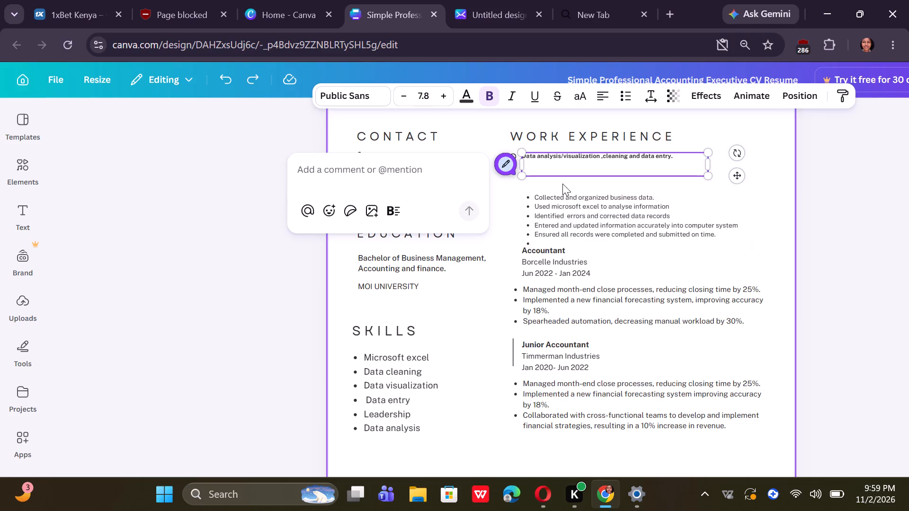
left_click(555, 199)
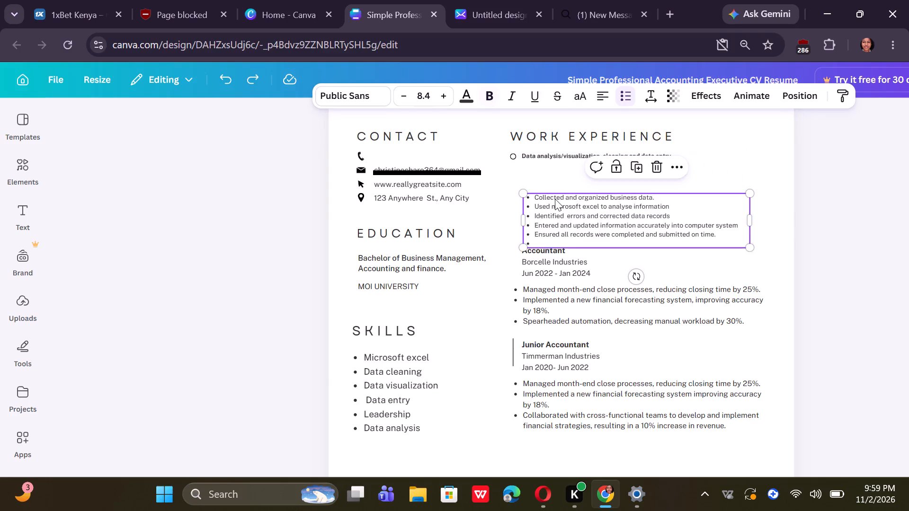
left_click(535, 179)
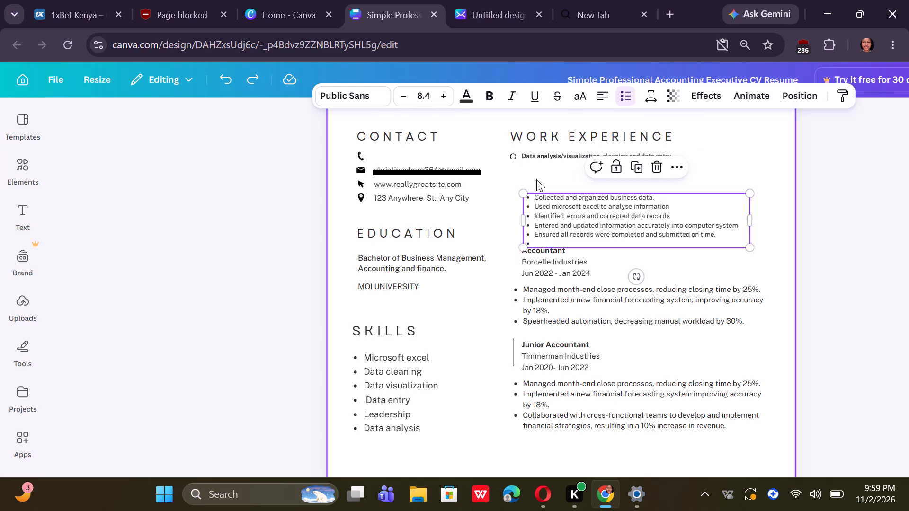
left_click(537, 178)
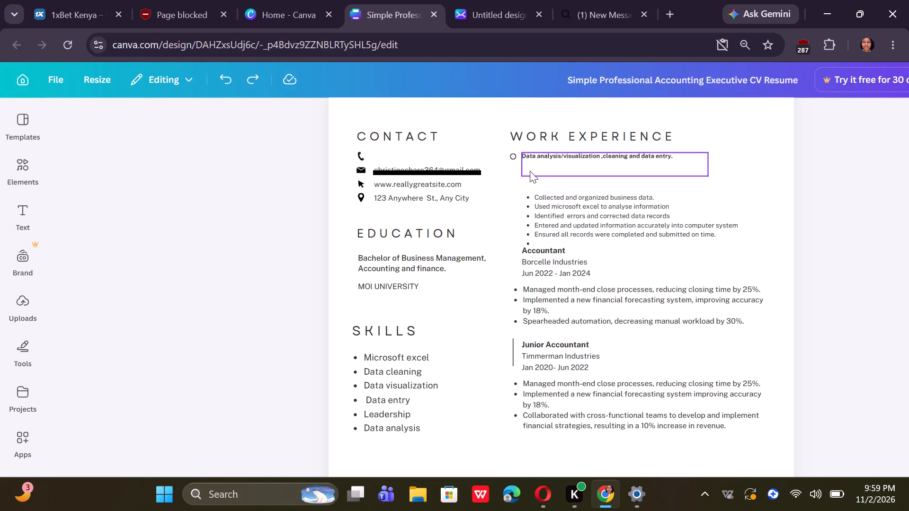
Add the organization line "Ajira digital programme" beneath the data analysis and data entry role heading, in the same text box.
left_click(530, 173)
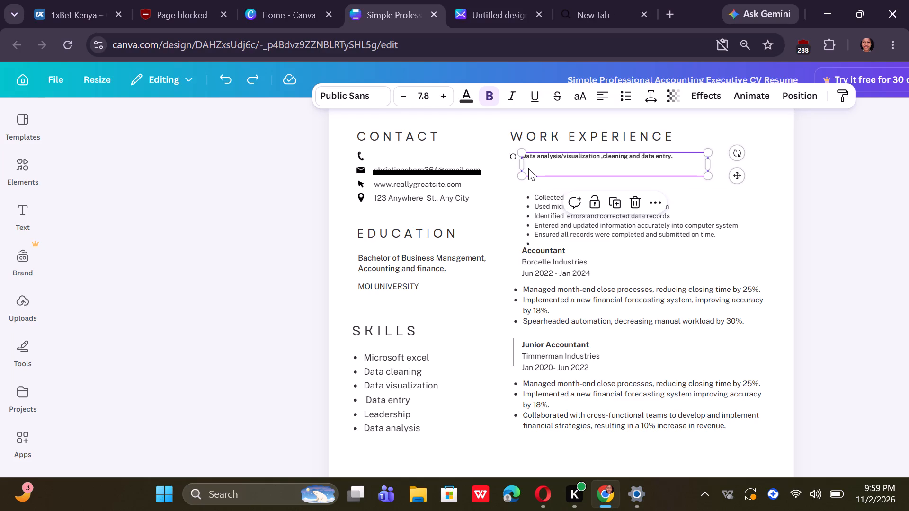
left_click(528, 168)
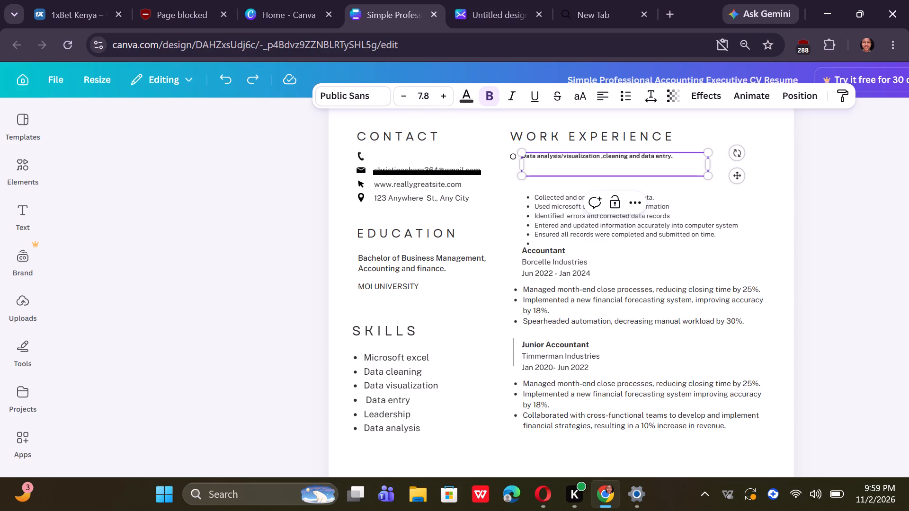
type("AJI")
type("RA")
key("BackSpace")
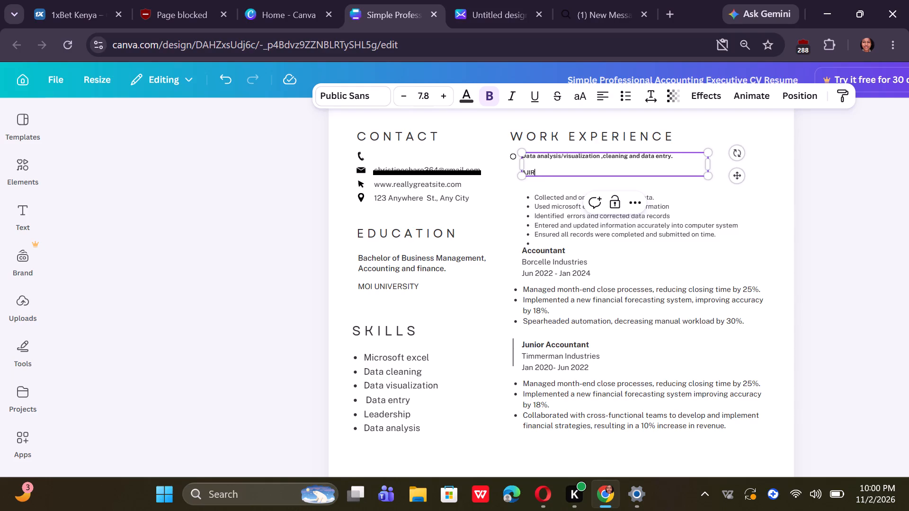
key("BackSpace")
key("BackSpace")
key("BackSpace")
type("jirs")
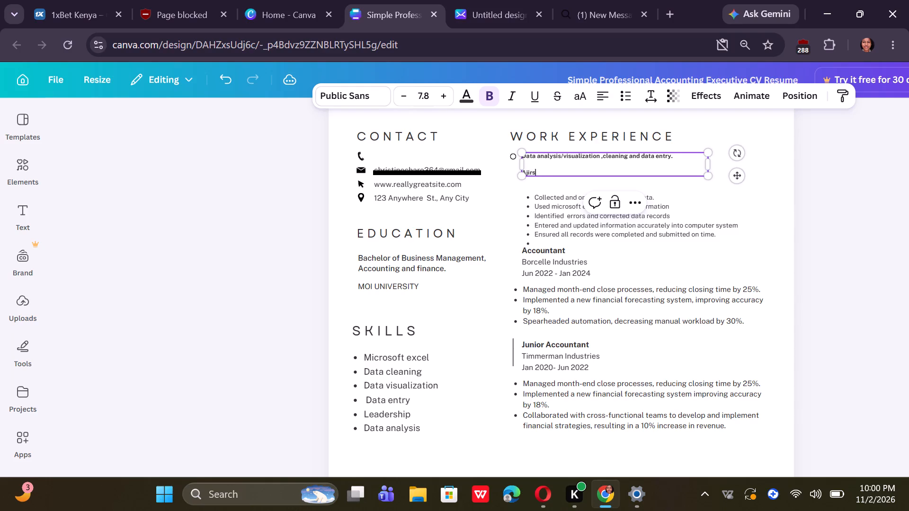
key("BackSpace")
type("a digital programme")
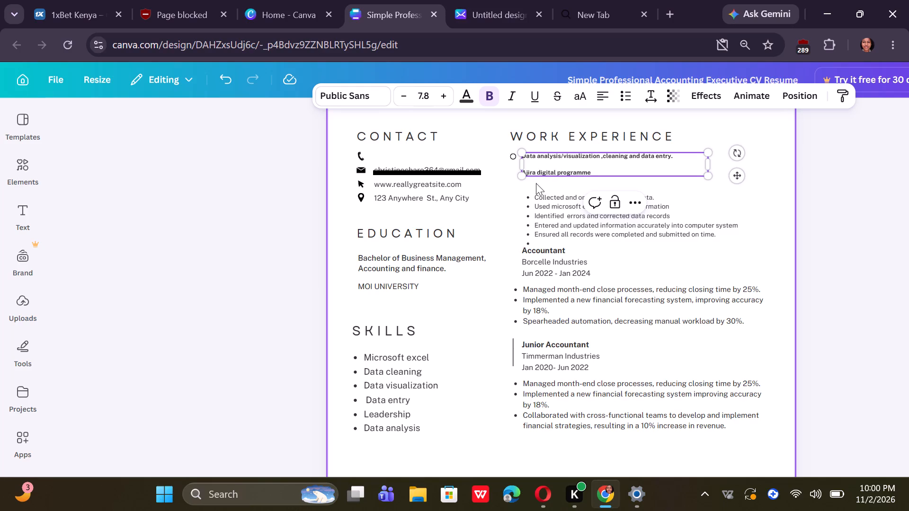
Add the date line "october 2026" directly below the Ajira digital programme line.
key("Return")
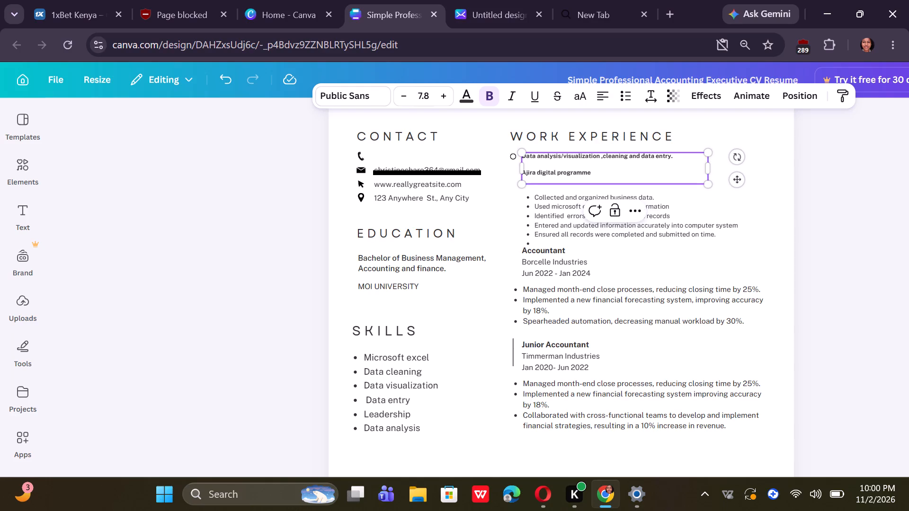
type("october")
key("space")
type("2026")
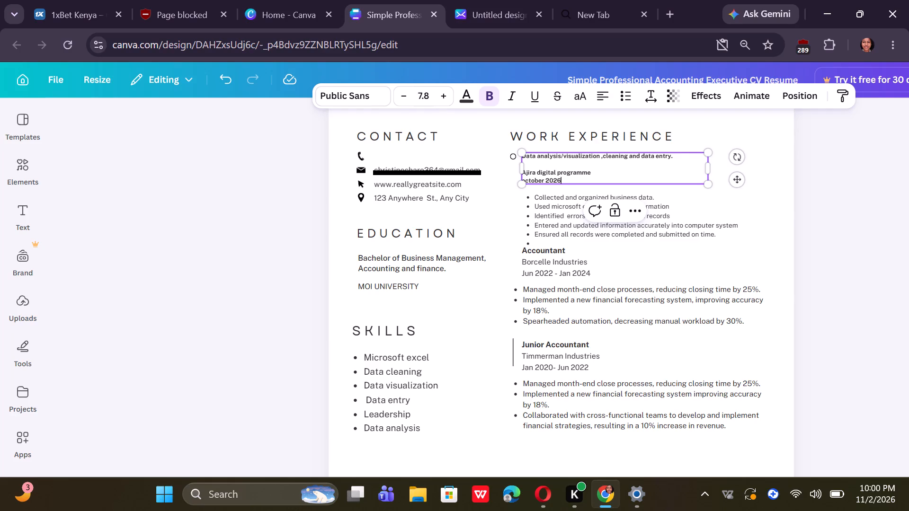
Pad the end of the Ajira digital programme line with nine spaces, keeping the date on its own line.
left_click(593, 172)
key("space")
key("space")
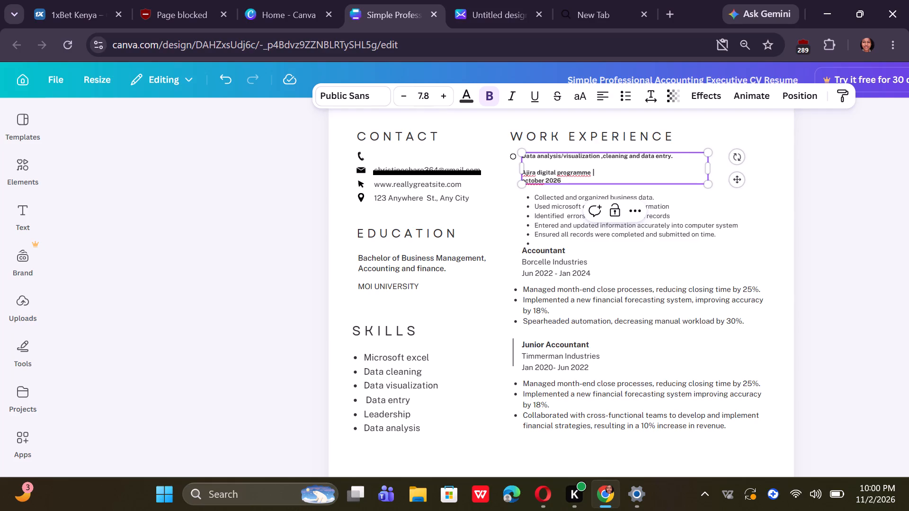
key("space")
key("space")
key("space")
key("space")
key("space")
key("space")
key("space")
key("Return")
key("BackSpace")
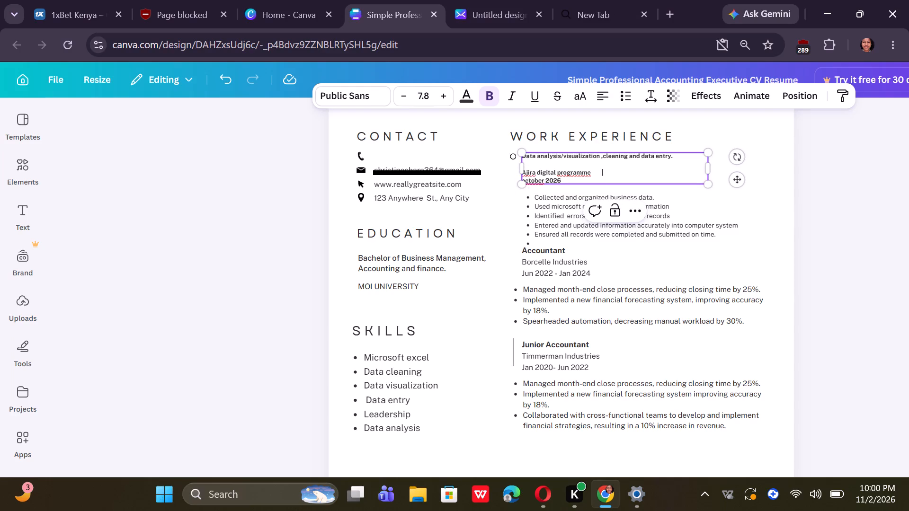
left_click(558, 176)
left_click(508, 173)
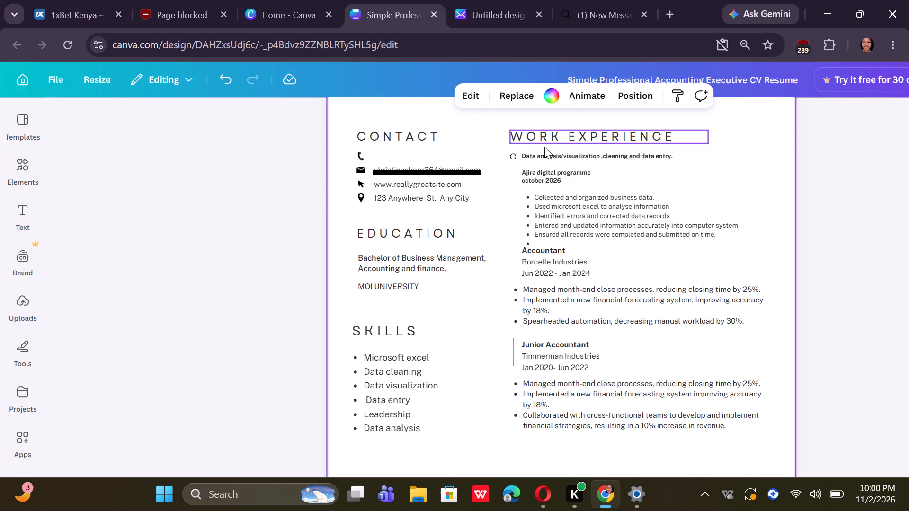
Move the role heading text box so its left edge aligns with the Work Experience title.
left_click(529, 157)
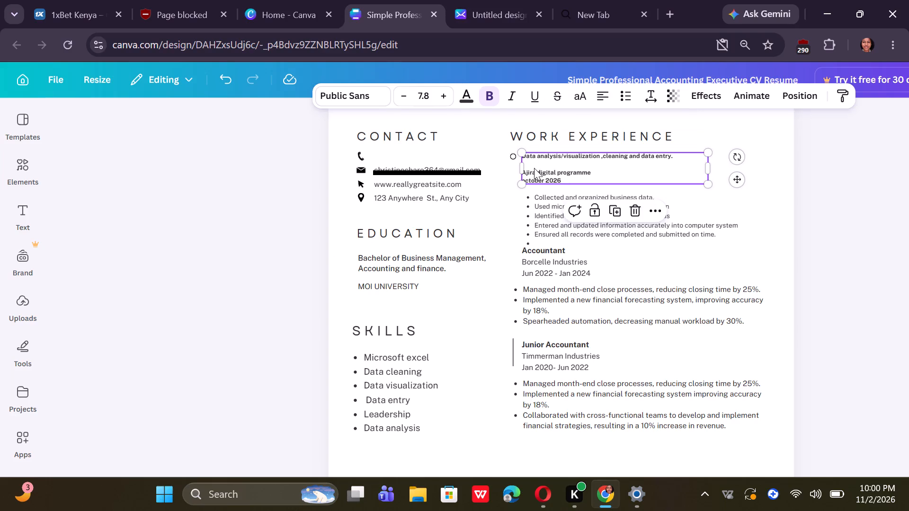
left_click(544, 161)
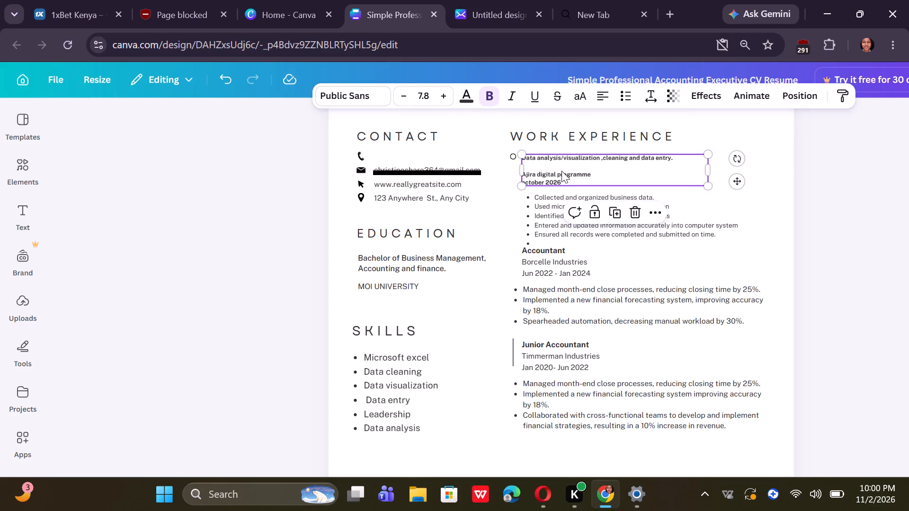
left_click_drag(561, 171, 551, 170)
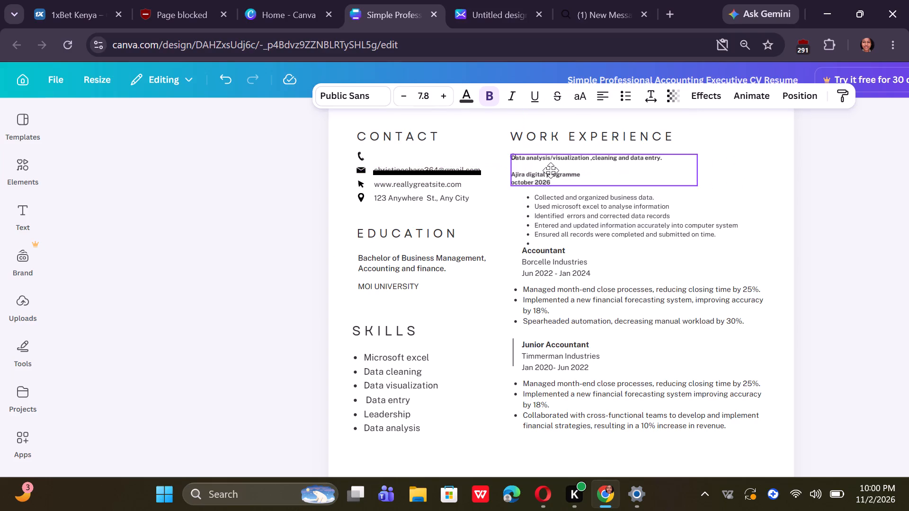
left_click_drag(551, 170, 551, 171)
Remove the blank line between the role heading and the Ajira digital programme line.
left_click(513, 174)
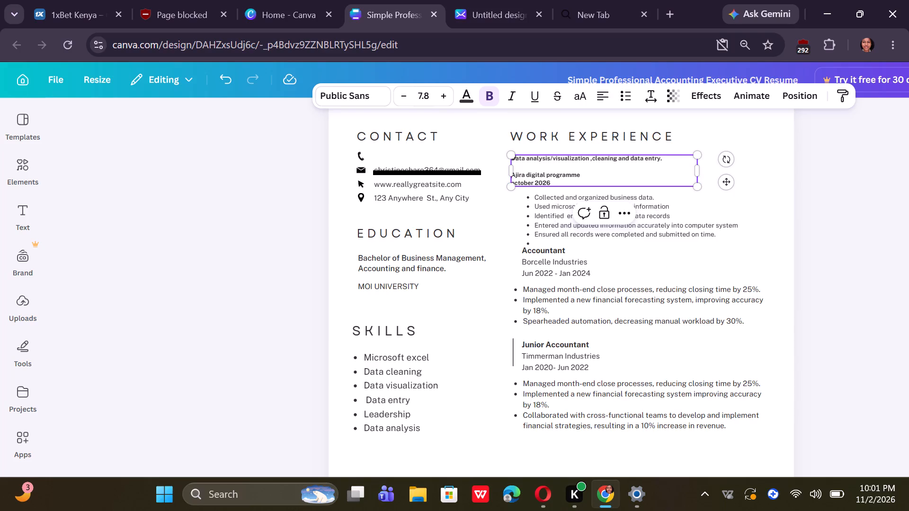
left_click(512, 174)
key("BackSpace")
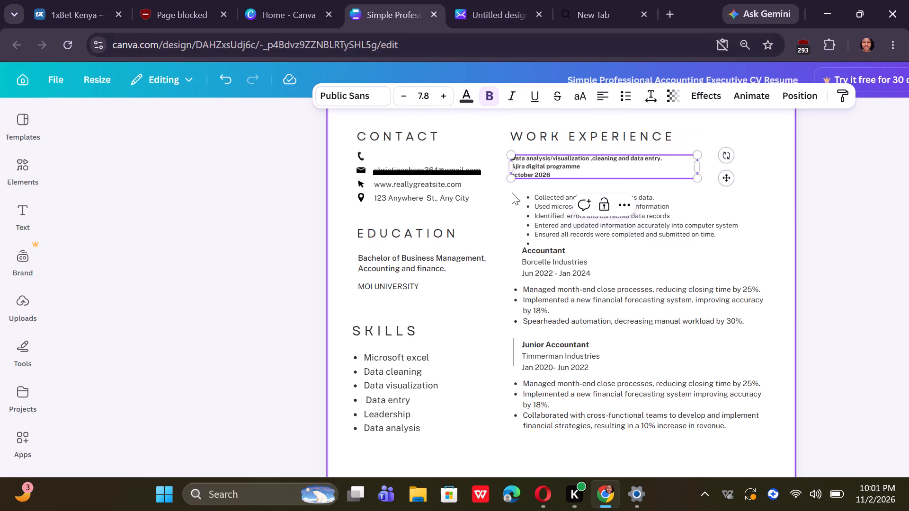
left_click(518, 190)
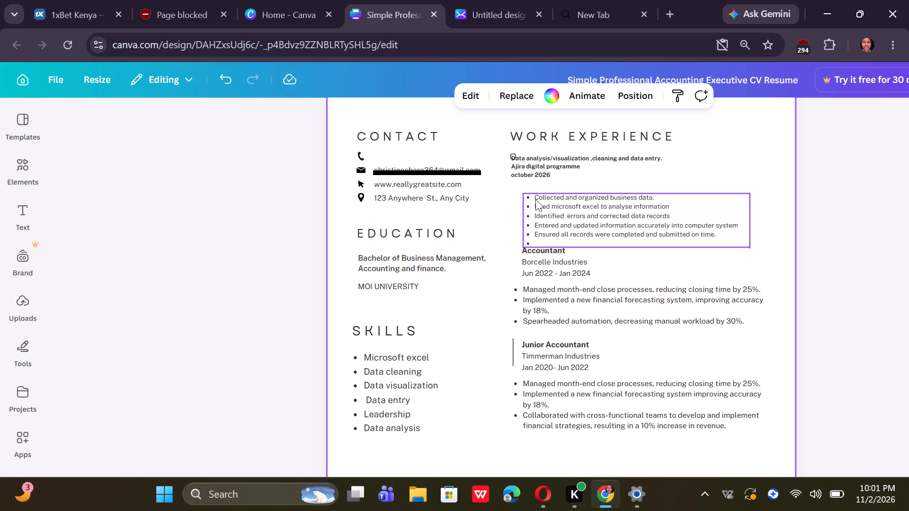
Enlarge the duty bullet list to font size 8.9, extending its left edge to line up with the role heading.
left_click_drag(523, 194, 524, 192)
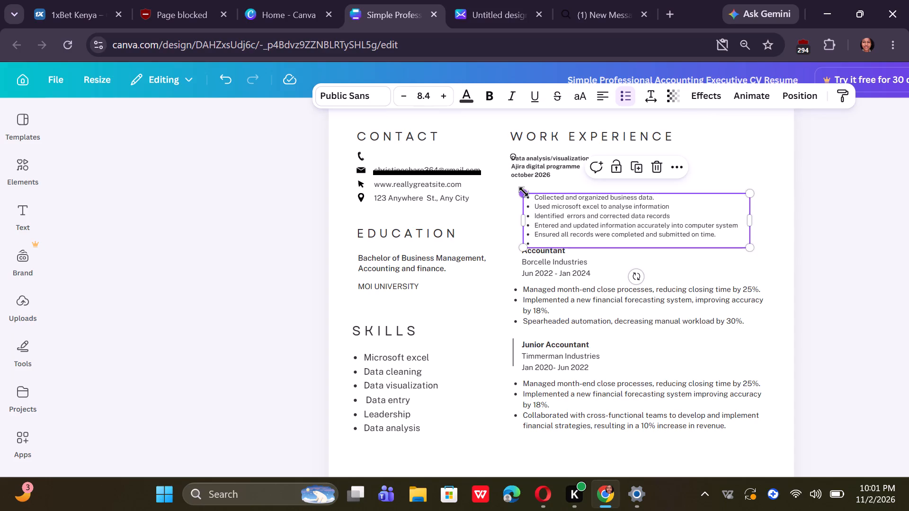
left_click_drag(524, 192, 502, 190)
left_click_drag(525, 194, 525, 194)
left_click_drag(525, 194, 522, 174)
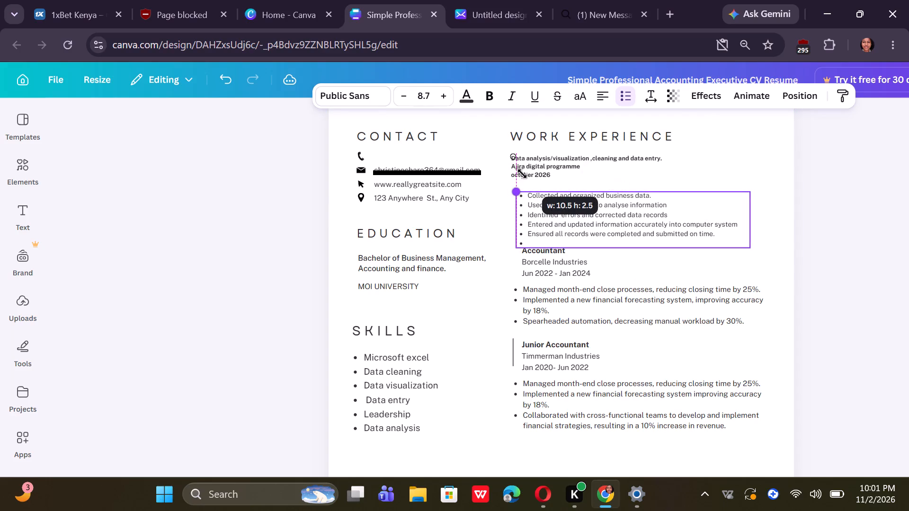
left_click_drag(522, 174, 520, 164)
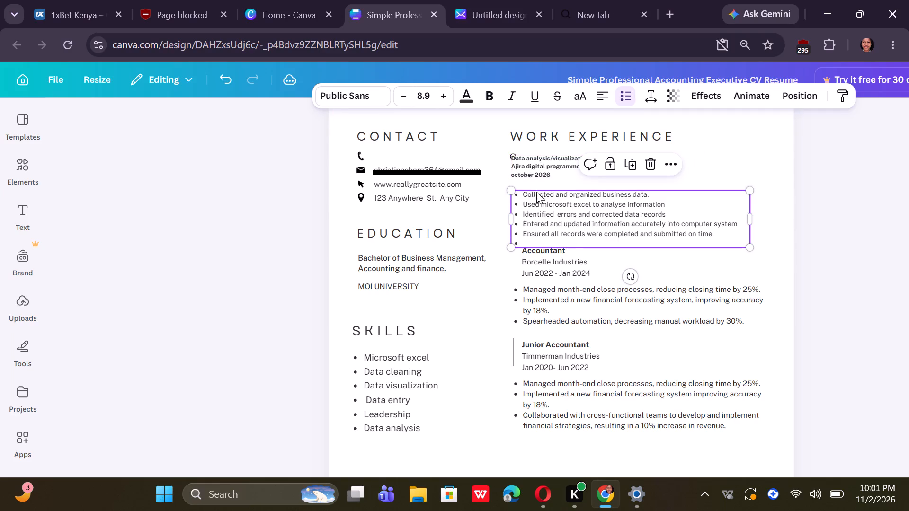
left_click(582, 176)
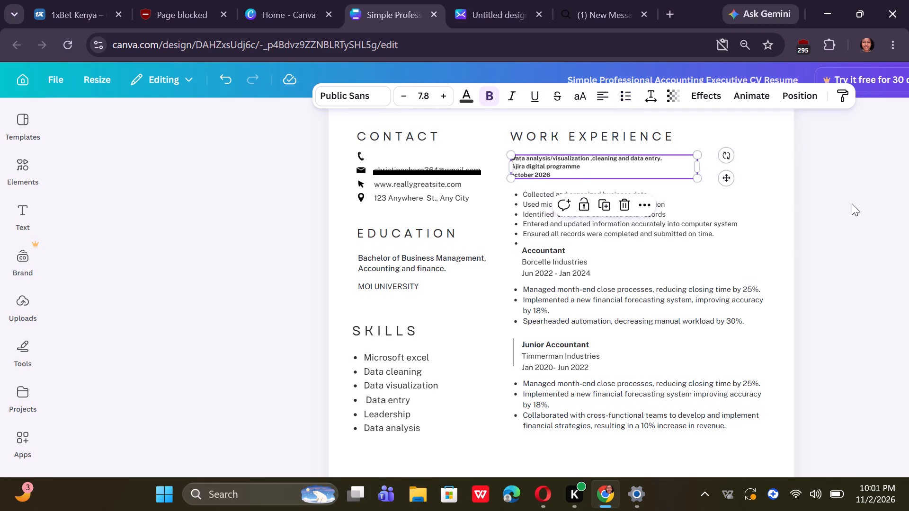
left_click(852, 203)
Remove the empty last bullet from the data analysis duty list.
left_click(519, 240)
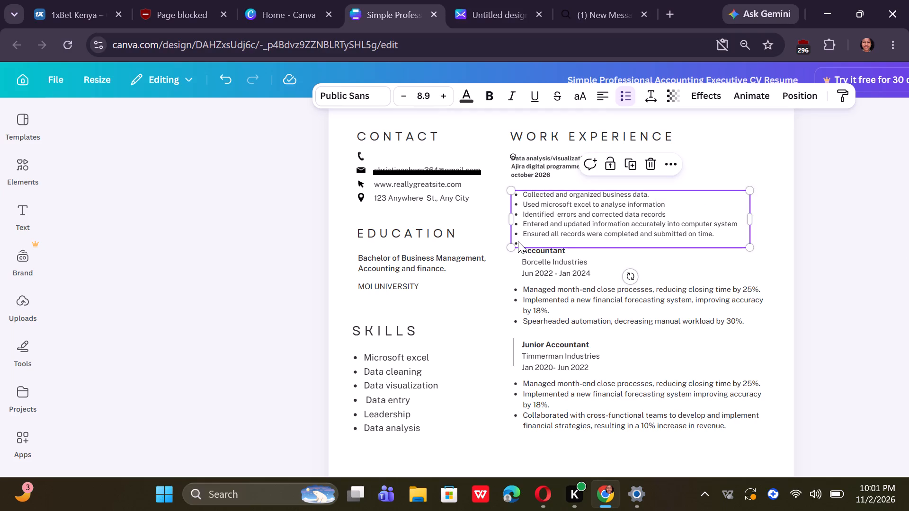
left_click(526, 236)
left_click(528, 245)
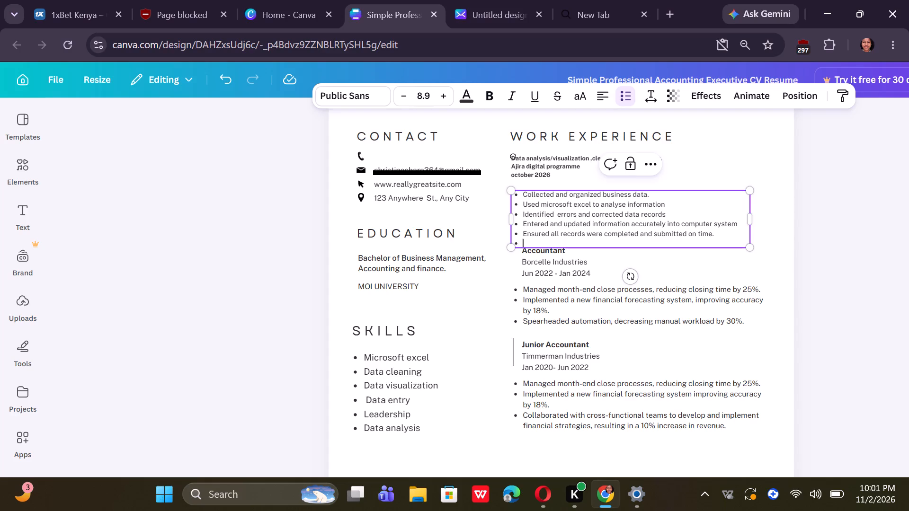
key("BackSpace")
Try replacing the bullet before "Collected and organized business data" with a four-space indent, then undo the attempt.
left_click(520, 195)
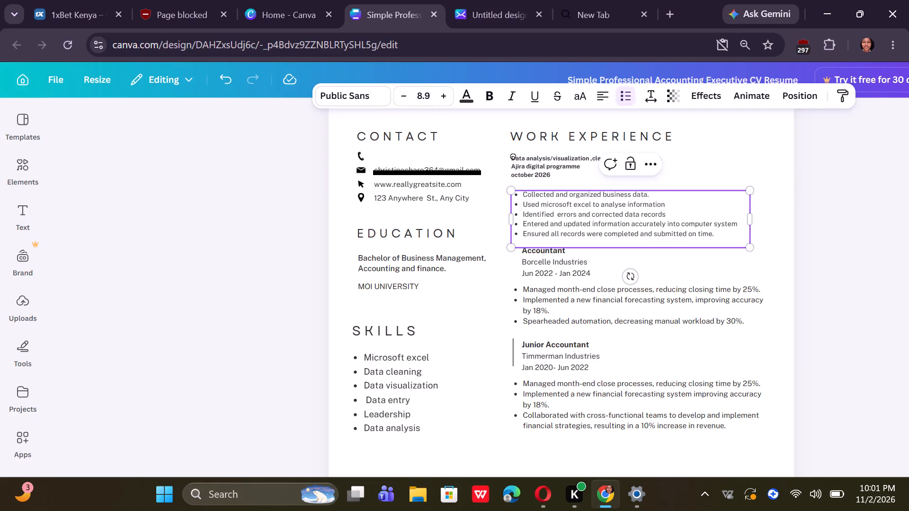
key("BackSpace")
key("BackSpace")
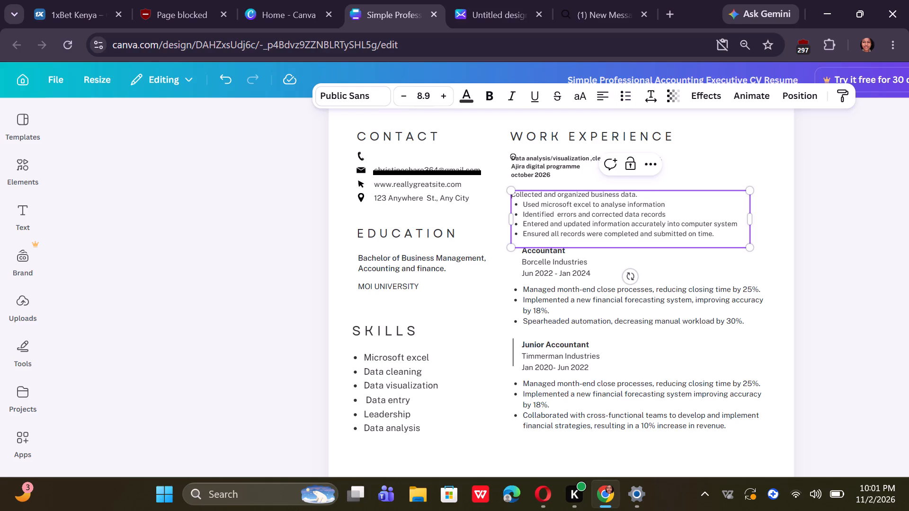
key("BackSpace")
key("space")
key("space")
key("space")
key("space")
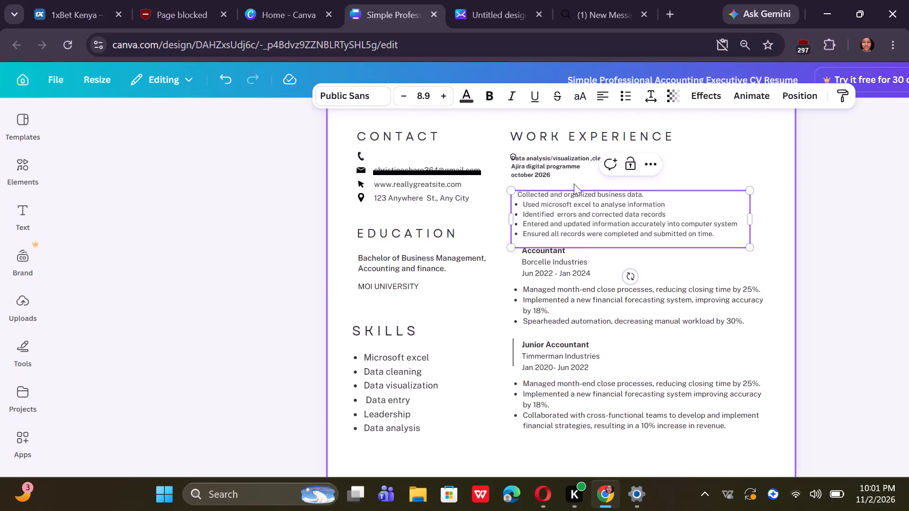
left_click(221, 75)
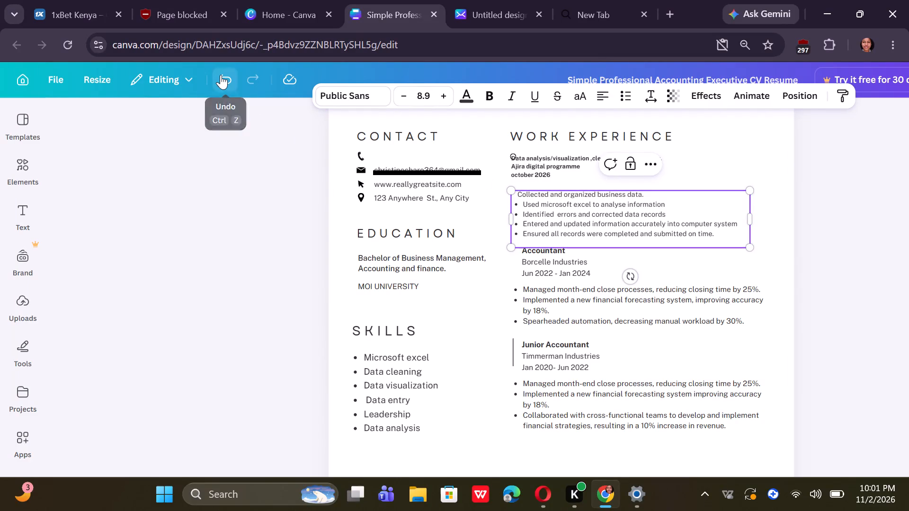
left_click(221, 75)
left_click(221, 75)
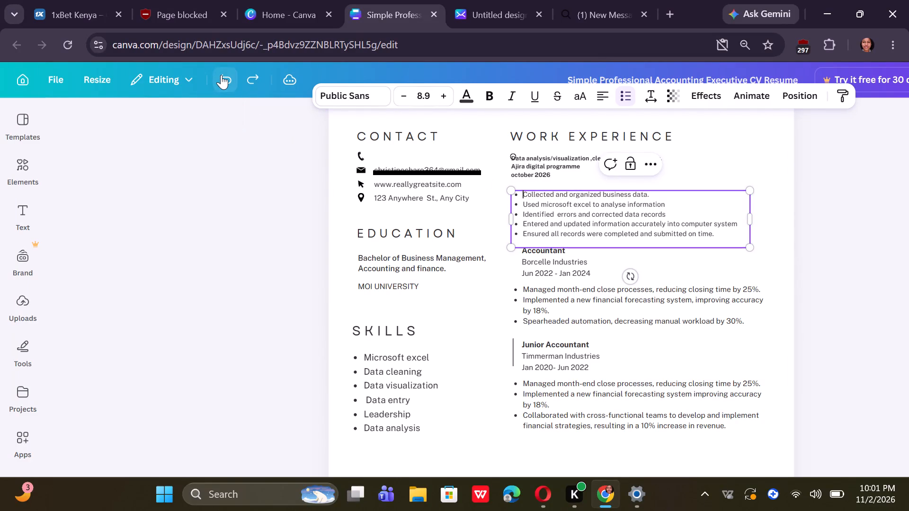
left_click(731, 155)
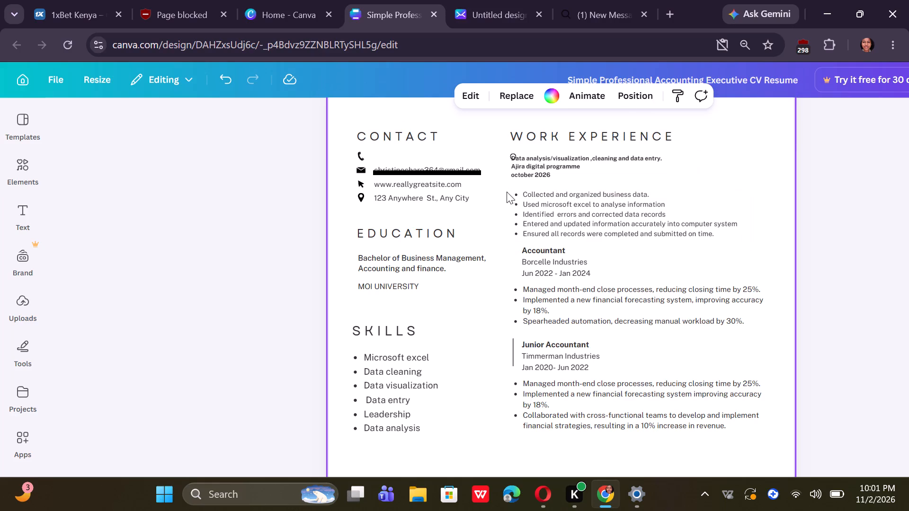
Move the data analysis role heading text box clear of the circle marker, aligning its left edge with the Accountant heading.
left_click_drag(511, 154, 516, 155)
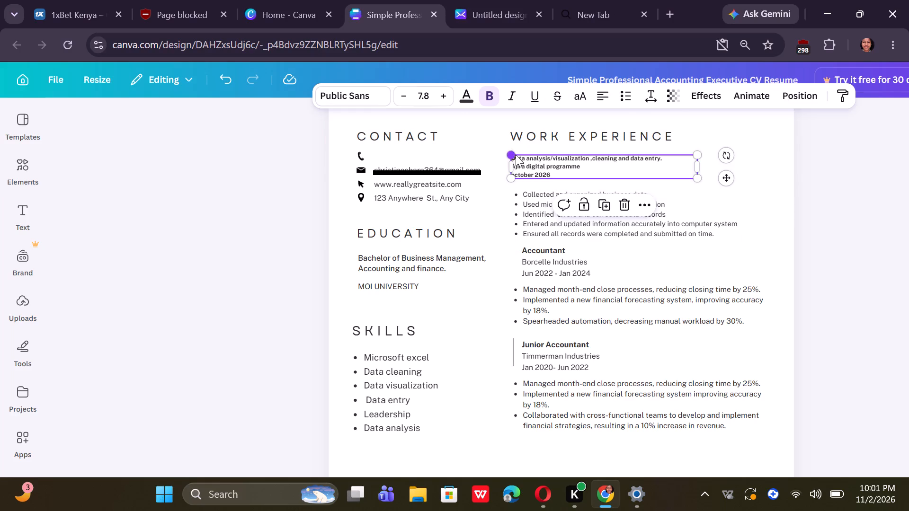
left_click_drag(516, 155, 552, 164)
left_click_drag(552, 164, 675, 171)
left_click_drag(601, 162, 608, 161)
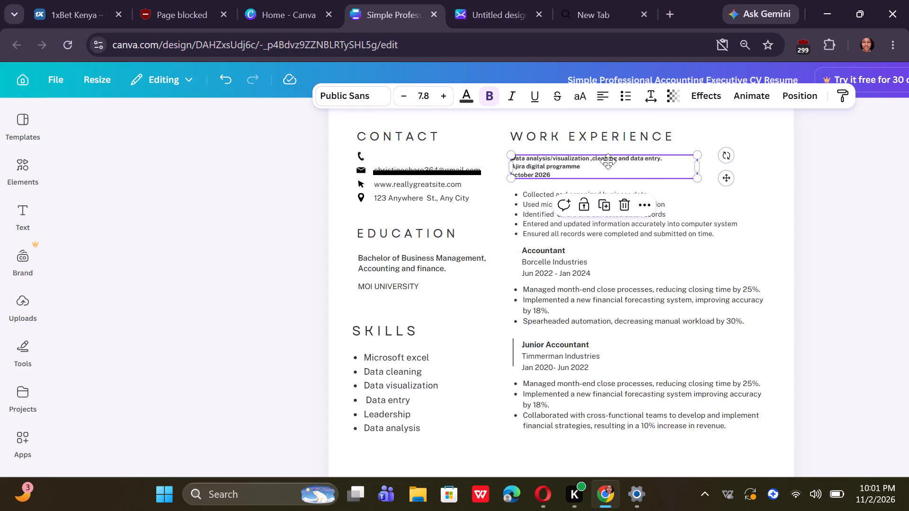
left_click_drag(608, 161, 611, 158)
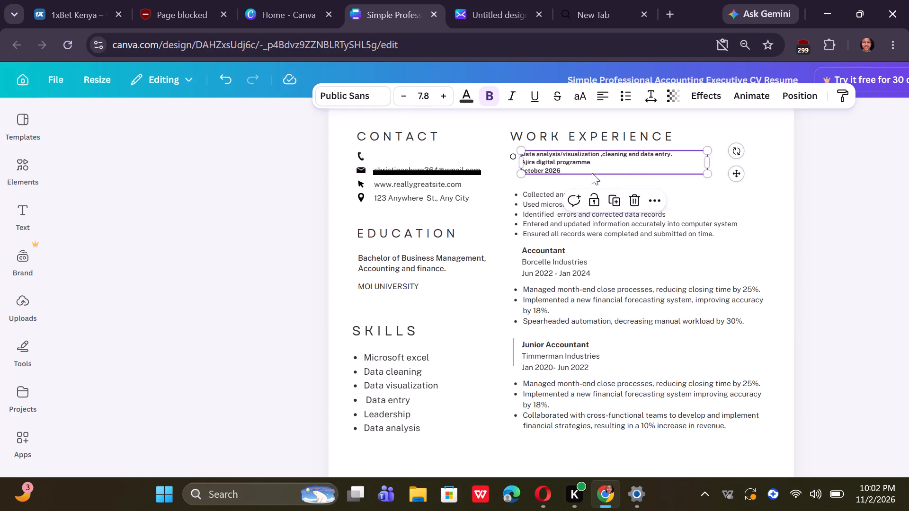
left_click(762, 236)
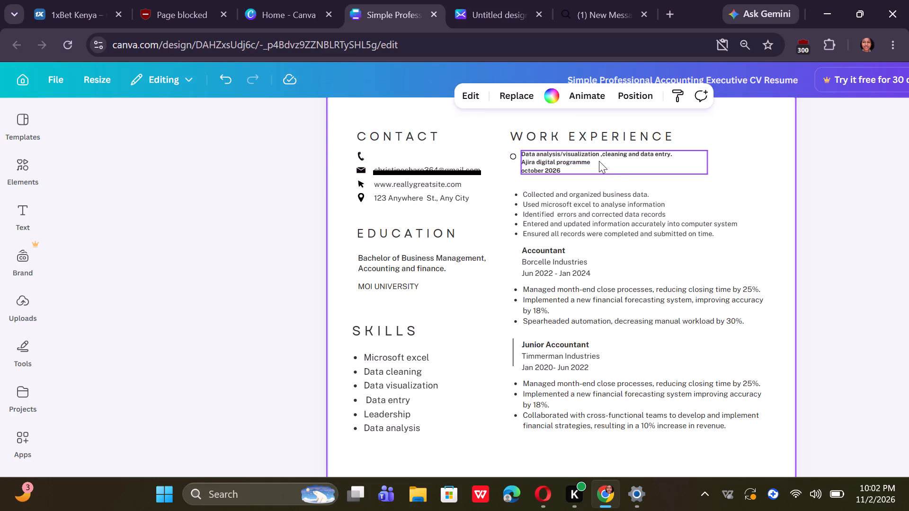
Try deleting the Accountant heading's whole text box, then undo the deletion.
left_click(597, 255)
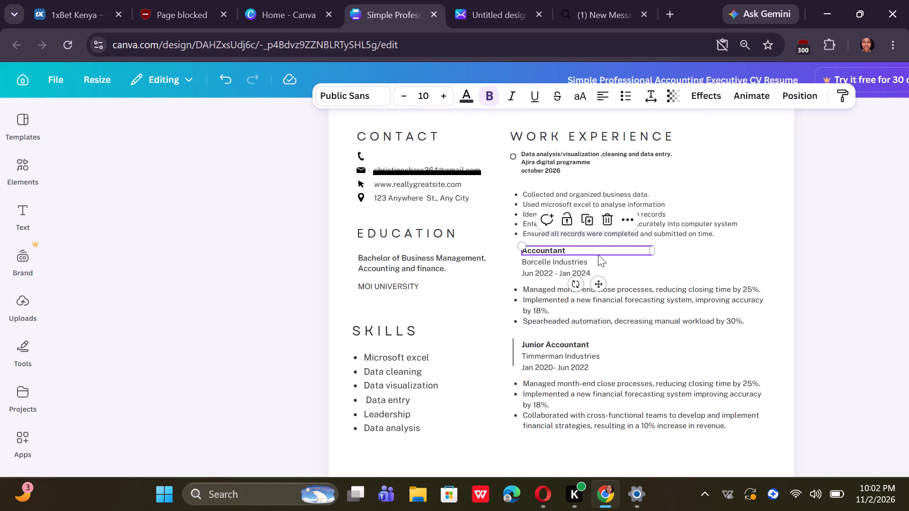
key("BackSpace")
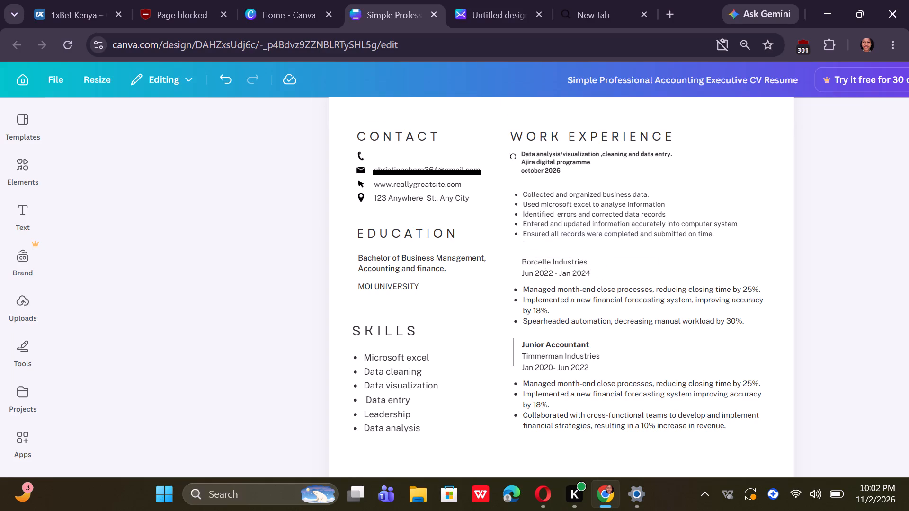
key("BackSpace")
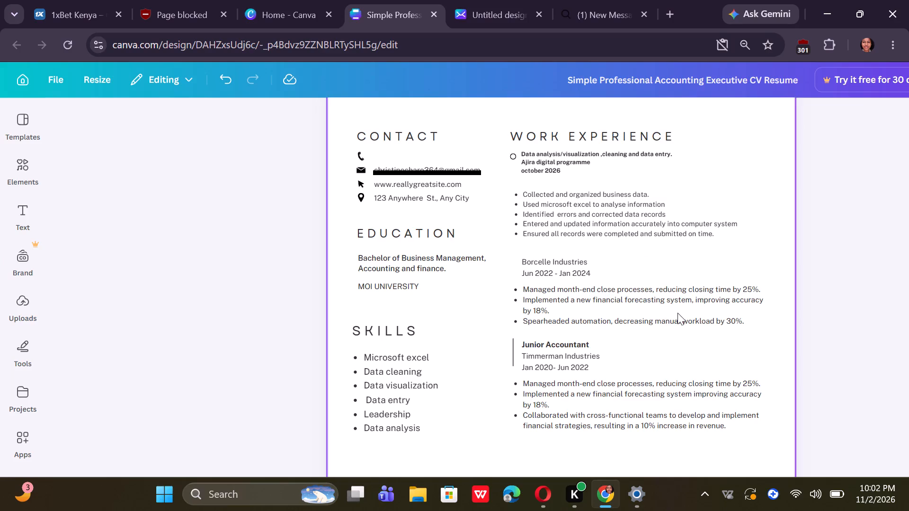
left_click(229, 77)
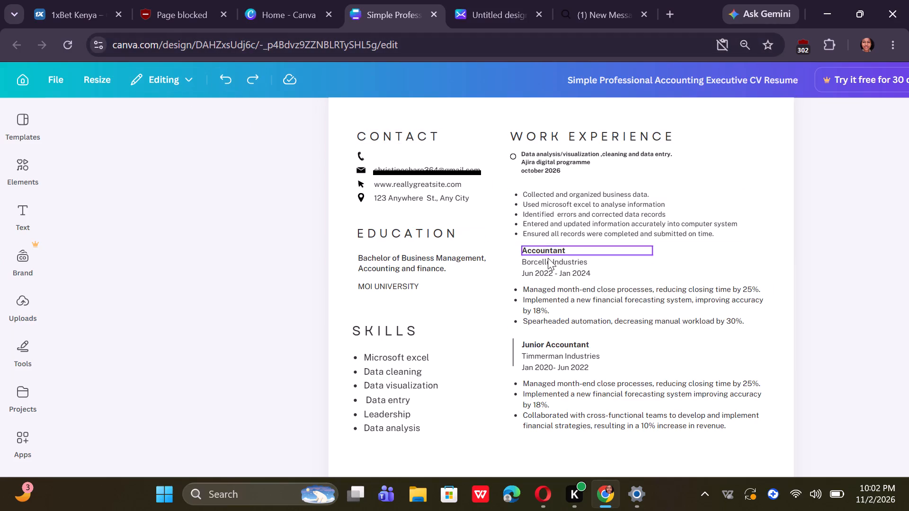
Replace the Accountant heading text with "secretary".
left_click(540, 252)
left_click(540, 252)
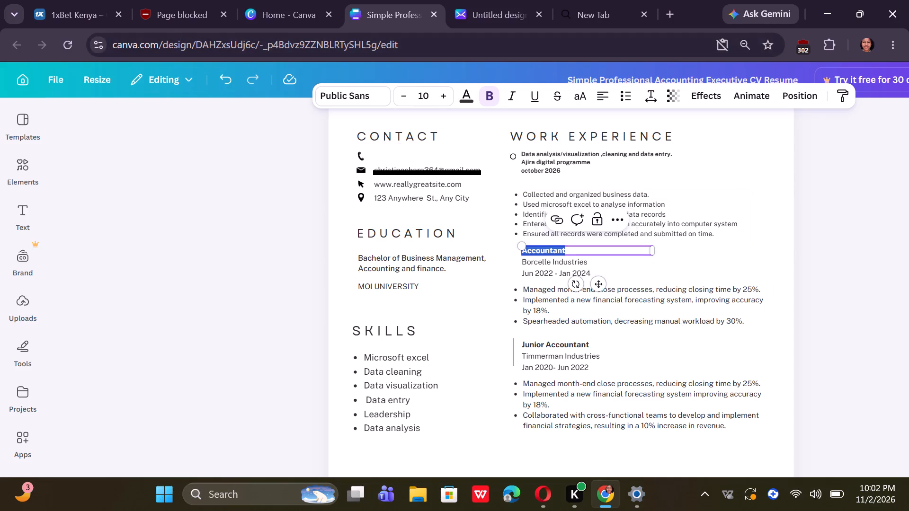
key("BackSpace")
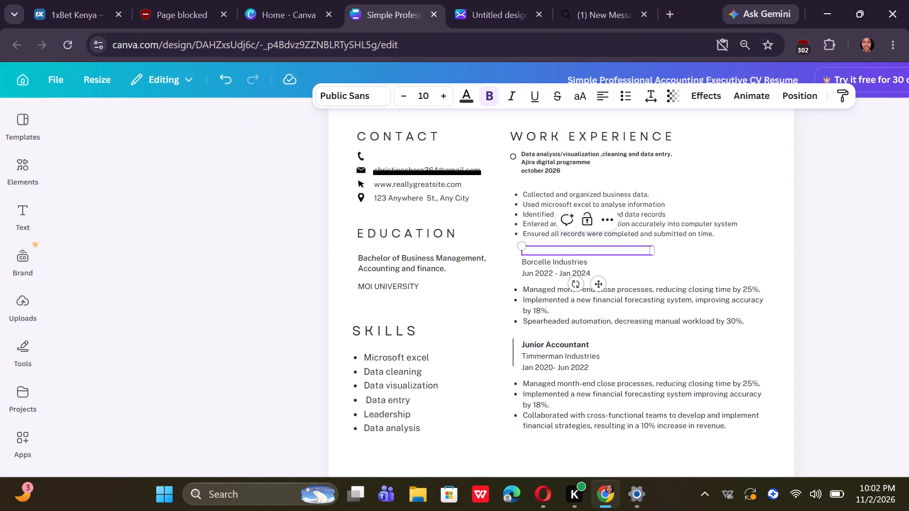
type("secretary")
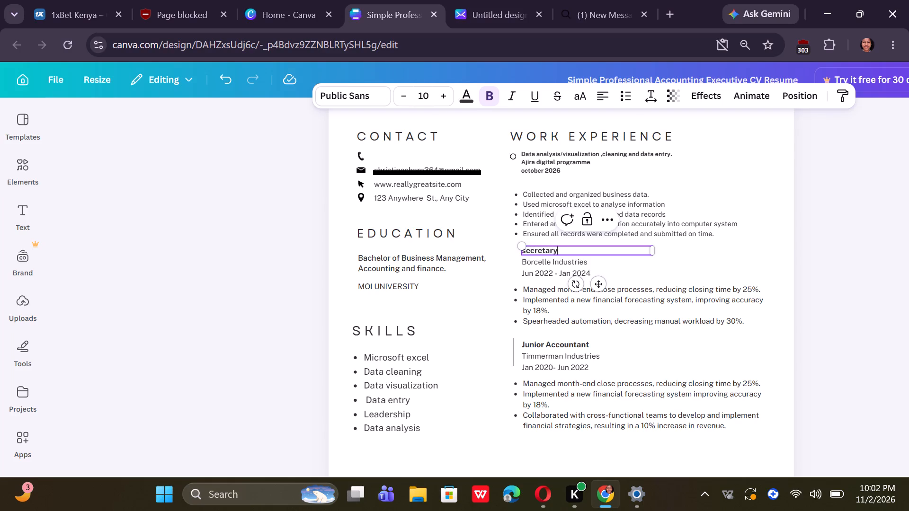
Replace the Borcelle Industries line under the secretary heading with "equity leadership programme".
left_click(543, 263)
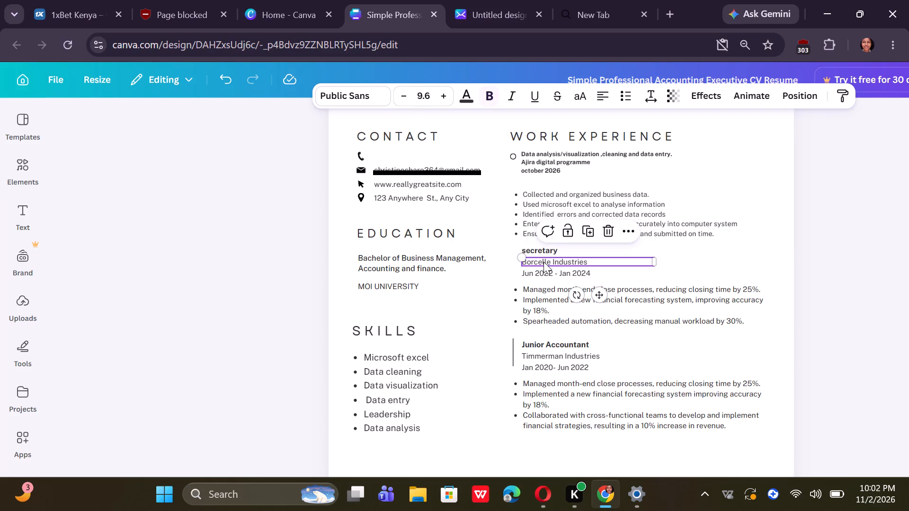
left_click(569, 256)
key("BackSpace")
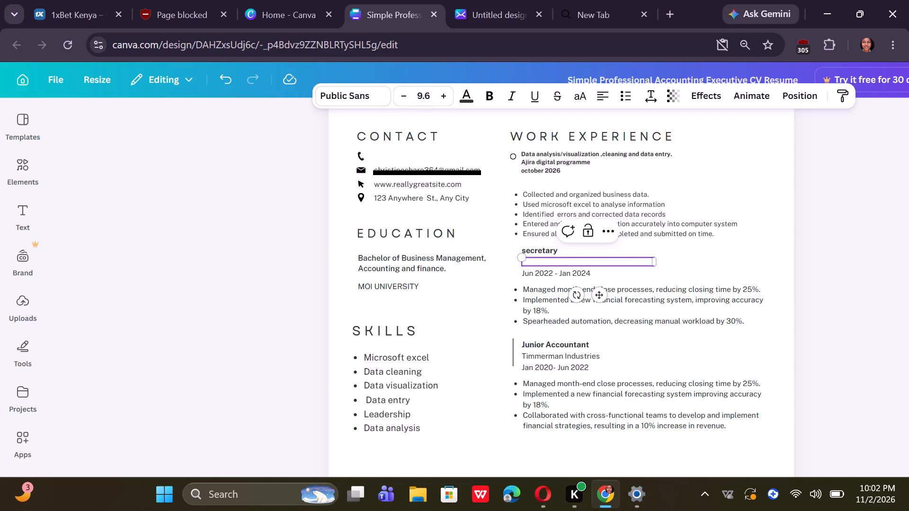
key("e")
type("quity leadership")
key("space")
type("pro")
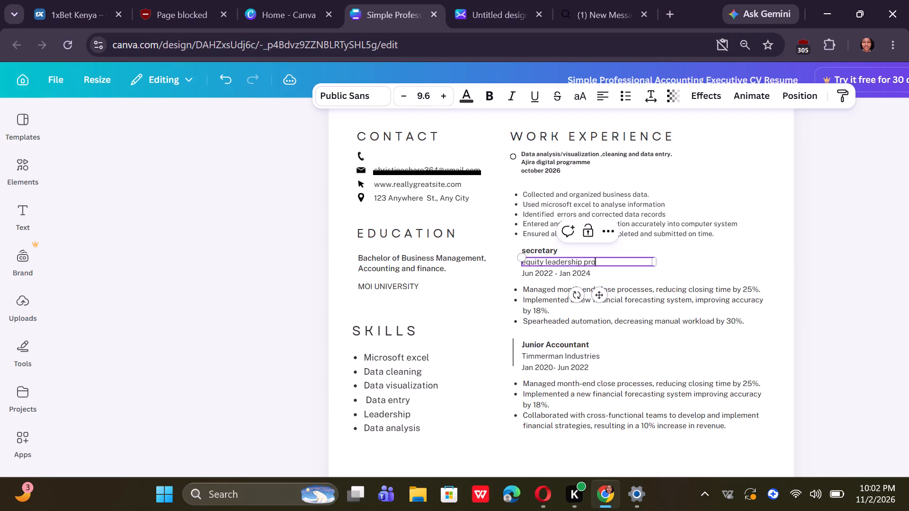
type("gramme")
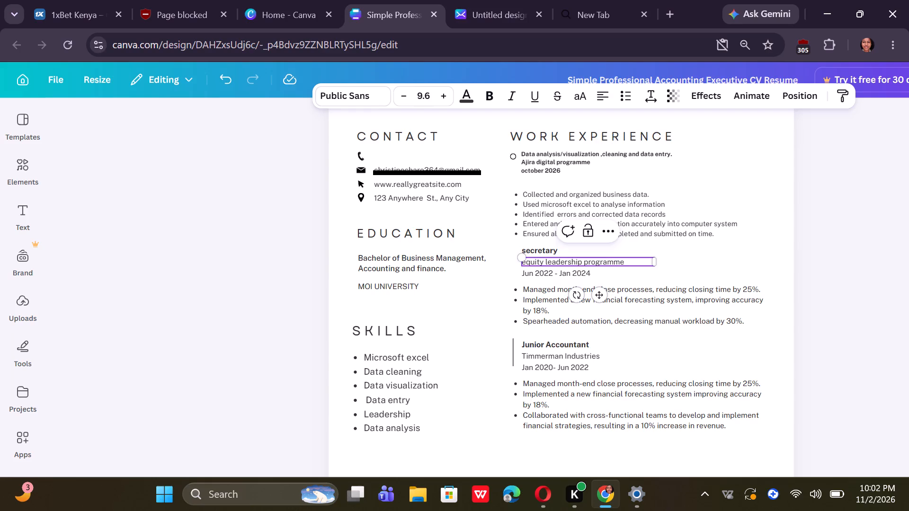
Replace the date line under "equity leadership programme" in the secretary entry with "Jun 2025".
left_click(550, 276)
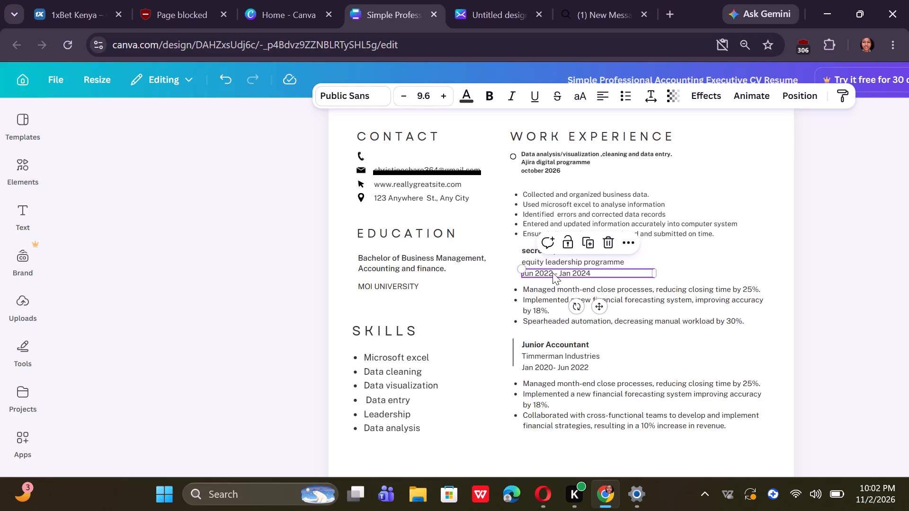
left_click(553, 272)
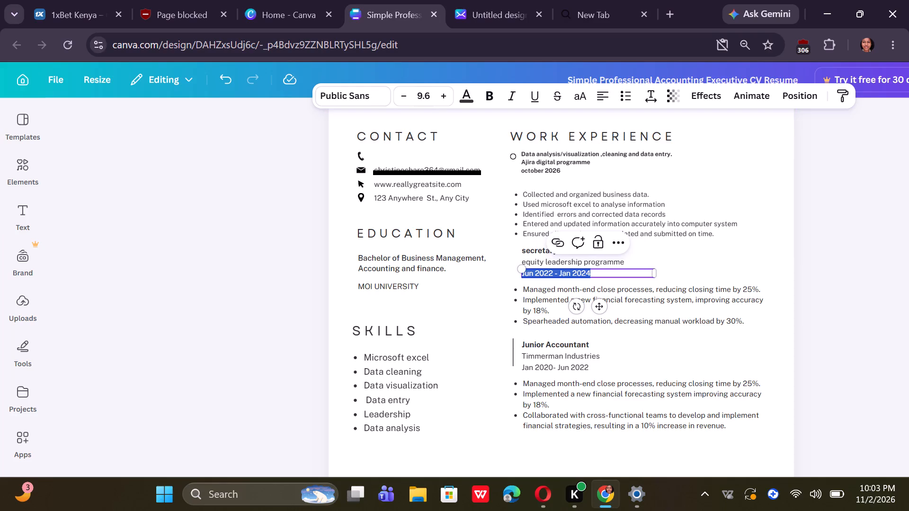
key("BackSpace")
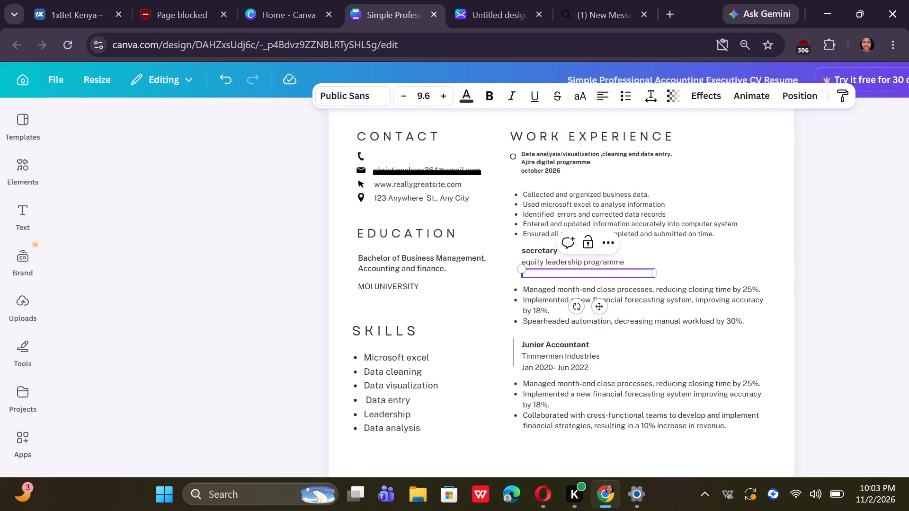
type("jun")
key("BackSpace")
key("BackSpace")
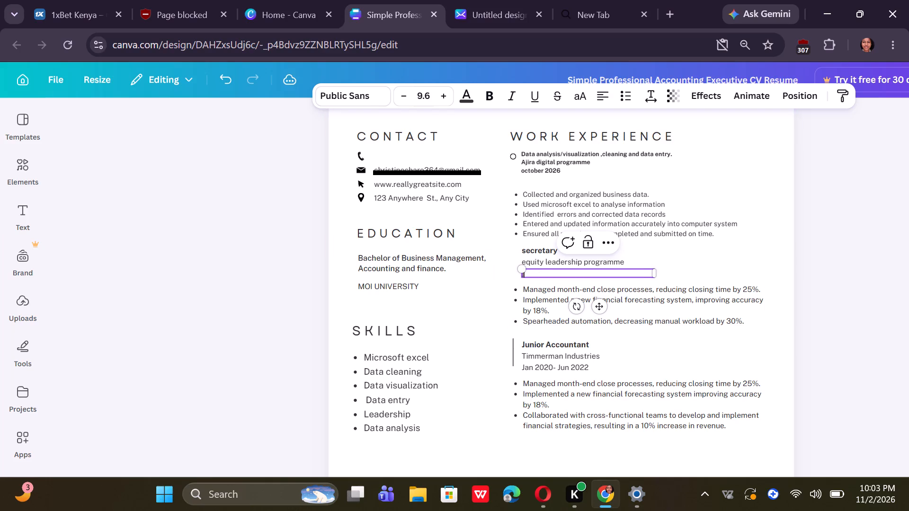
key("j")
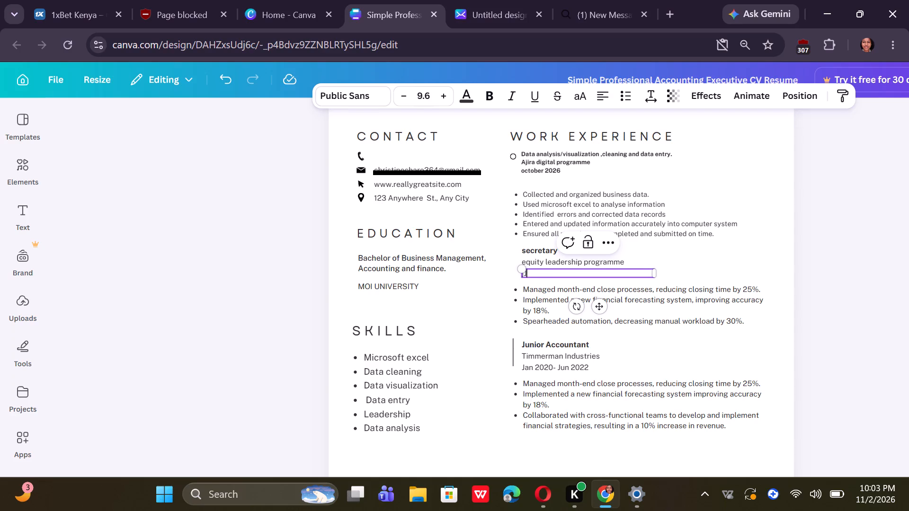
type("un")
key("space")
type("202")
key("5")
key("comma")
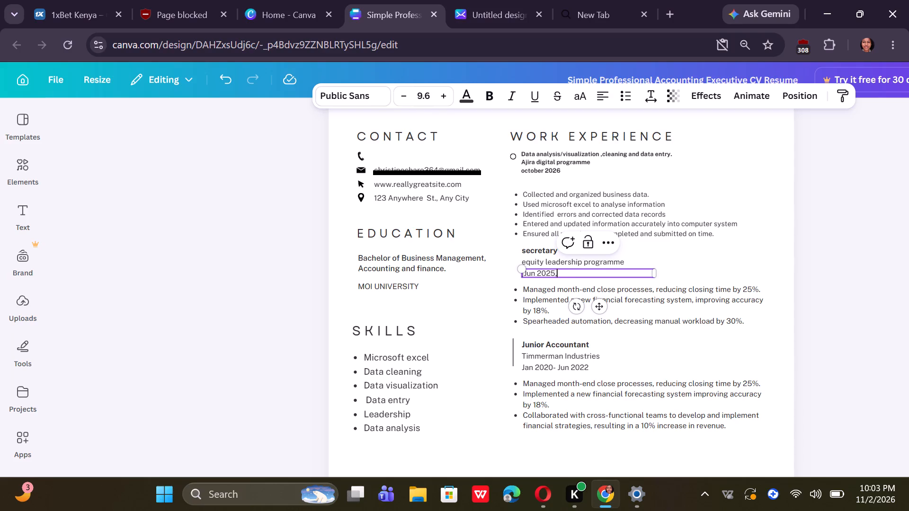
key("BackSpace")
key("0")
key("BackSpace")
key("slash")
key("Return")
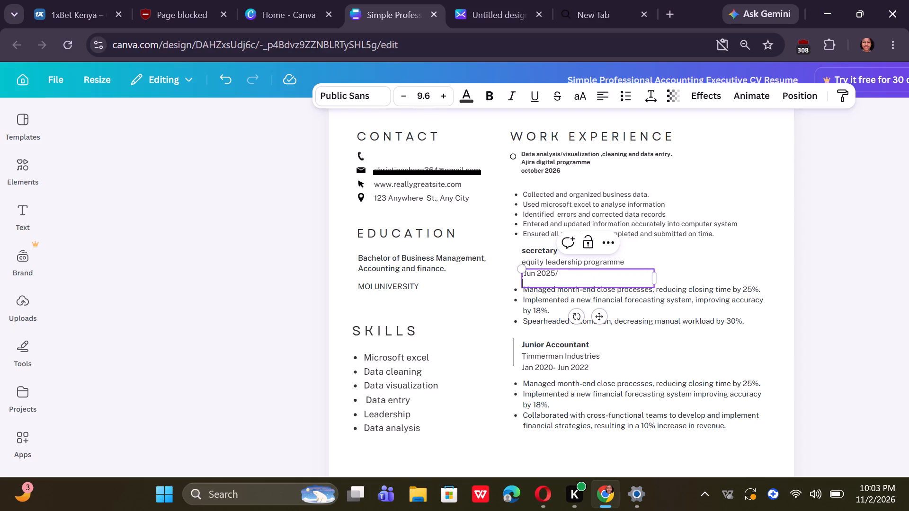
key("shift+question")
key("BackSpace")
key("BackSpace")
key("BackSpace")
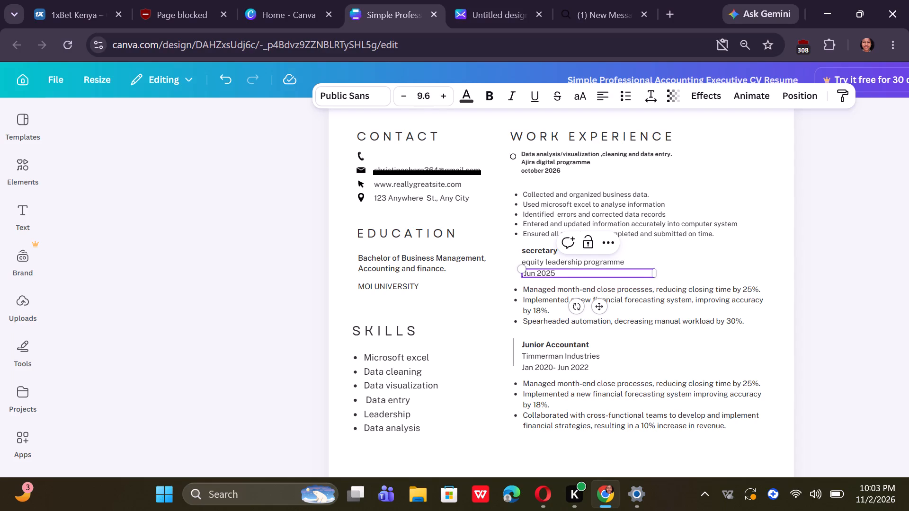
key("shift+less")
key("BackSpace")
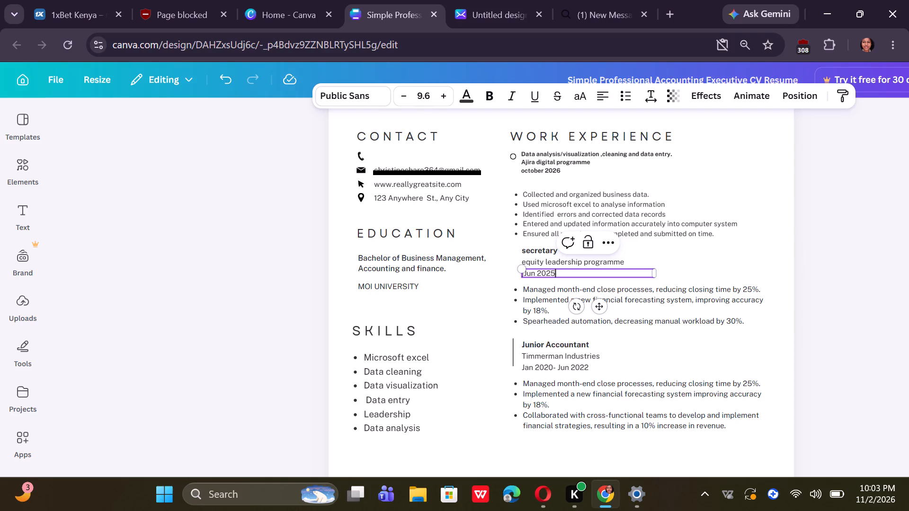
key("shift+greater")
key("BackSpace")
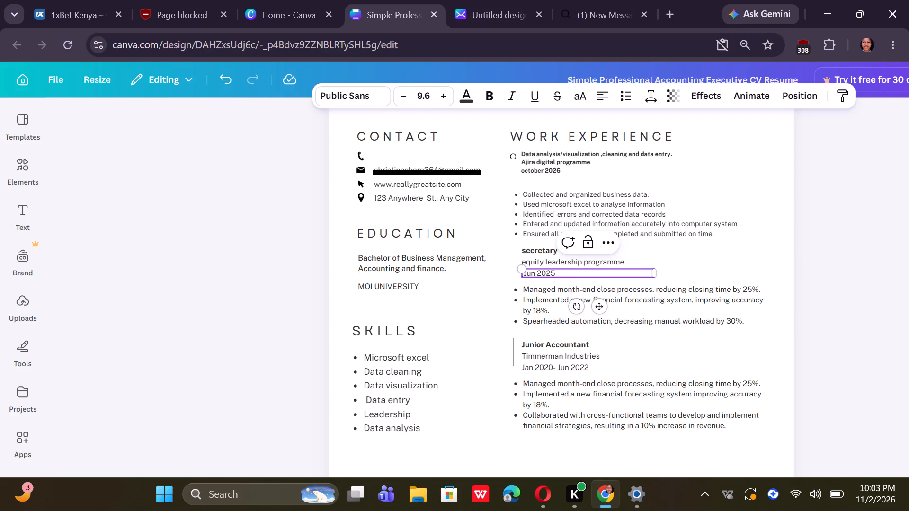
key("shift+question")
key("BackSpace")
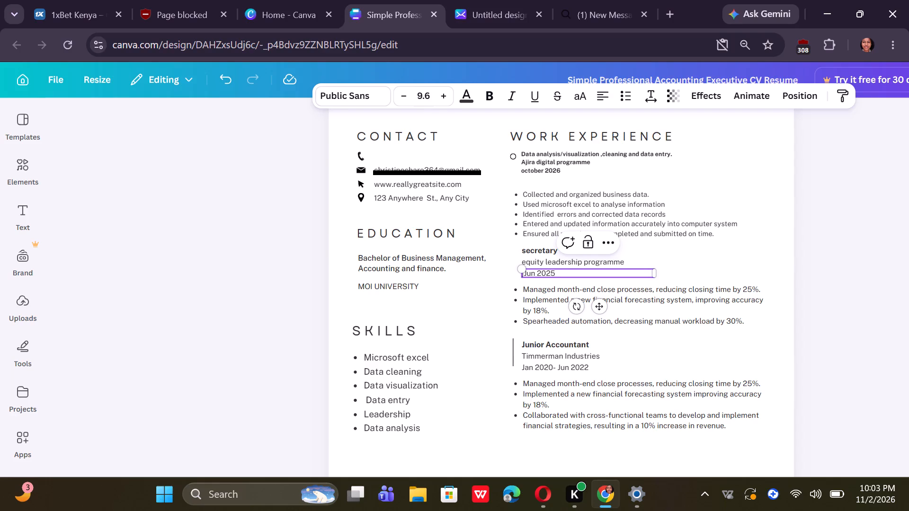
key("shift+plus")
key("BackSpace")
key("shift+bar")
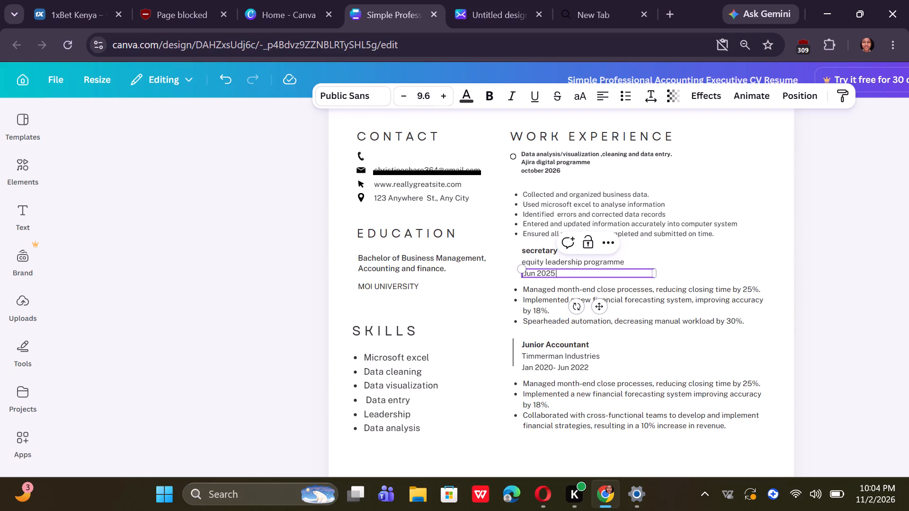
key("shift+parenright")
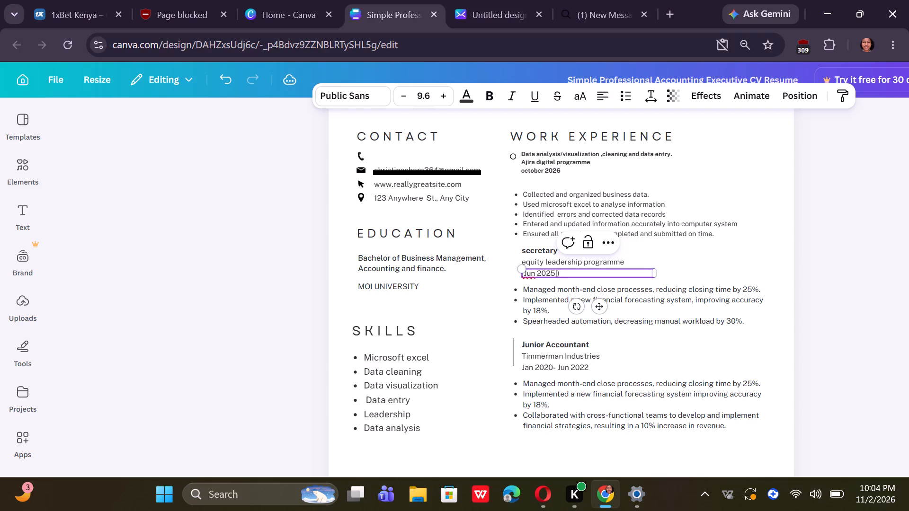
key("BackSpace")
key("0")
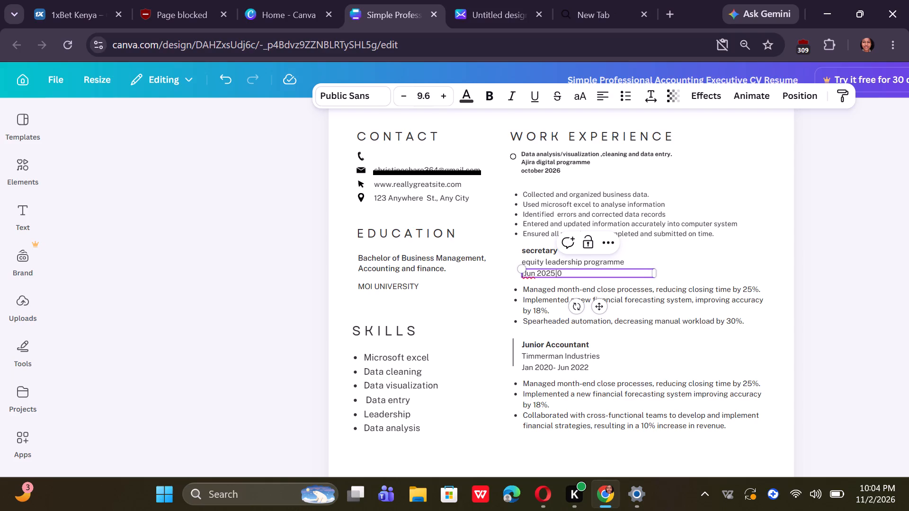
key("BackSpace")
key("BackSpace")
Extend the secretary entry's date line with "-2026" so it forms a date range.
key("minus")
type("2026")
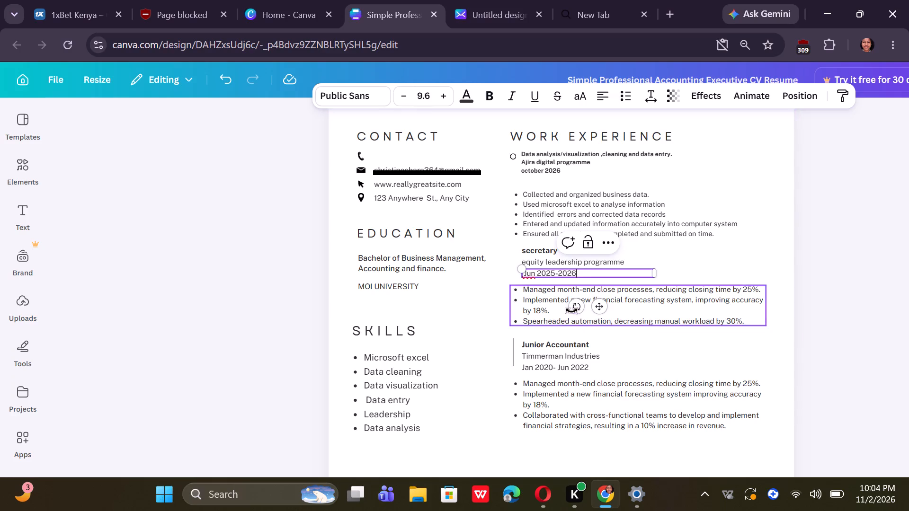
Remove the extra letter from the month in the secretary entry's date line so it reads "jun 2025-2026".
left_click(590, 295)
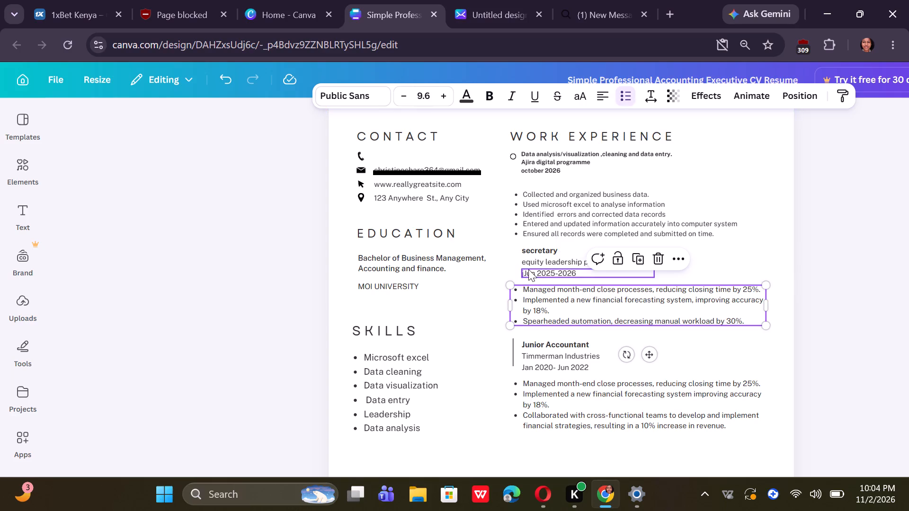
left_click(524, 267)
left_click(524, 270)
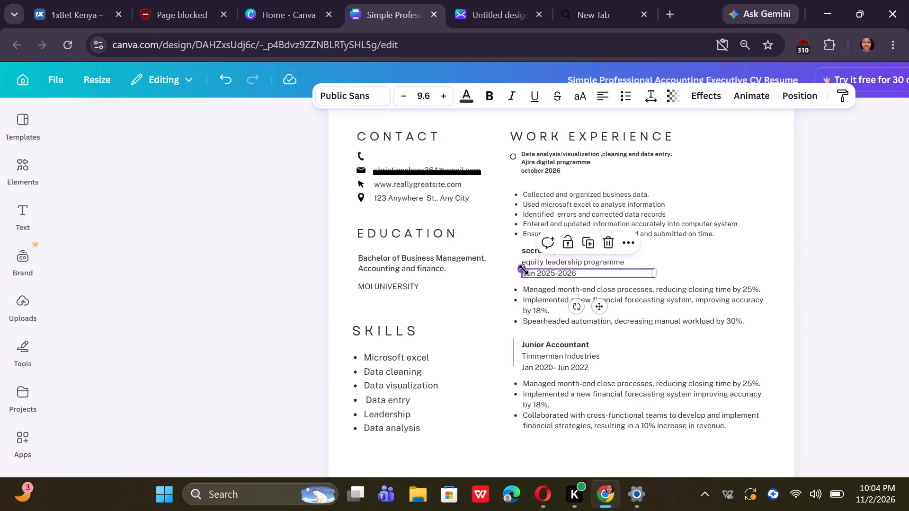
left_click(524, 273)
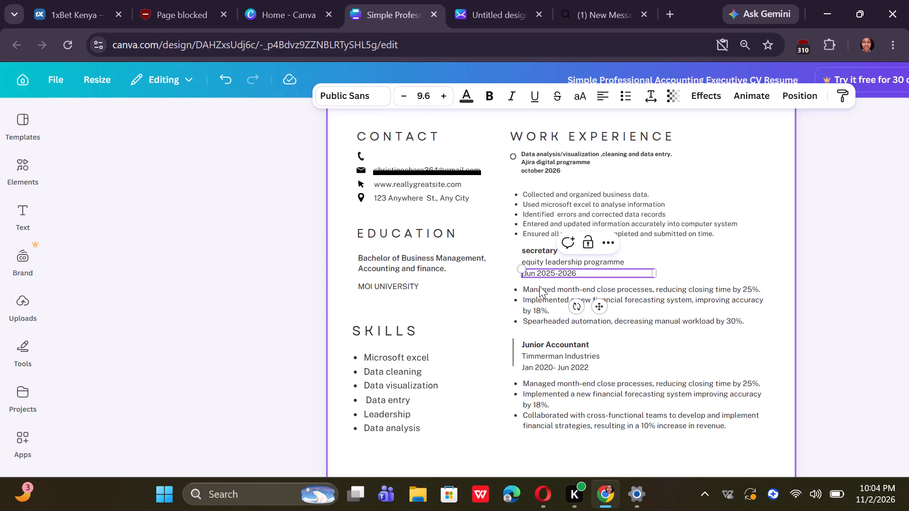
key("BackSpace")
key("BackSpace")
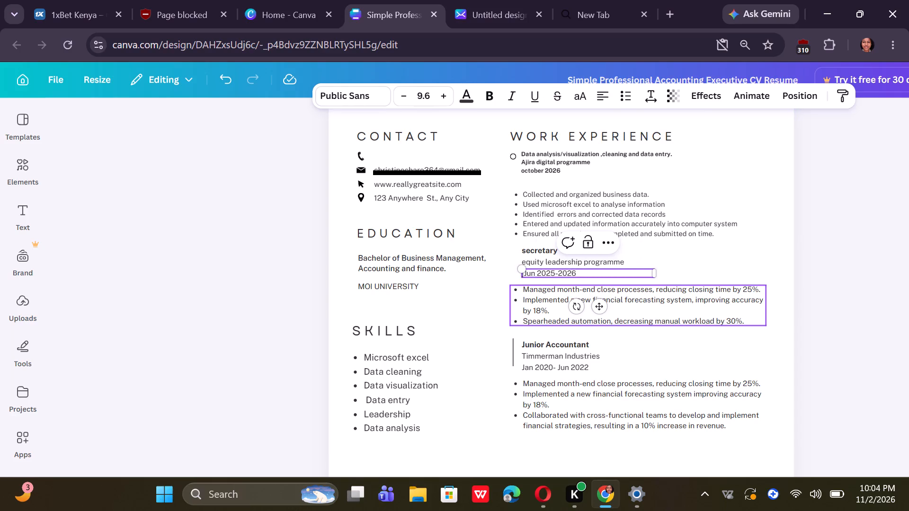
left_click(643, 317)
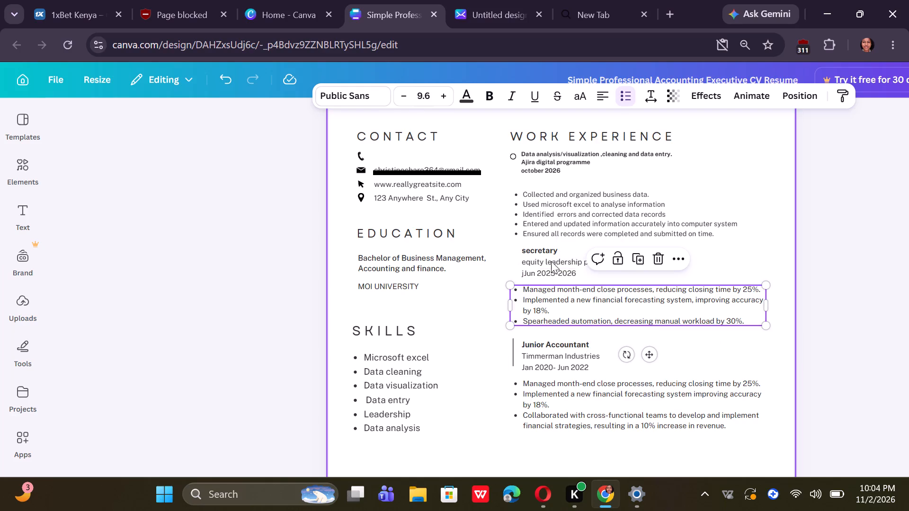
left_click(548, 268)
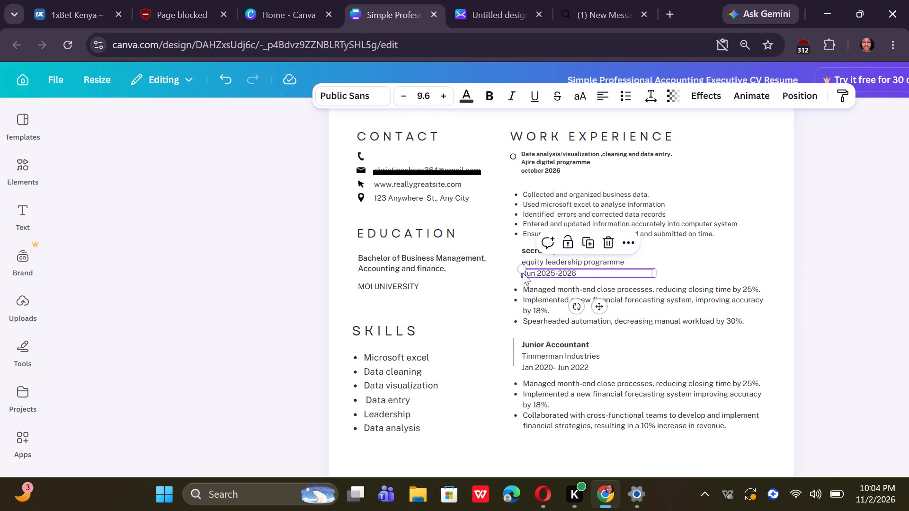
left_click(523, 273)
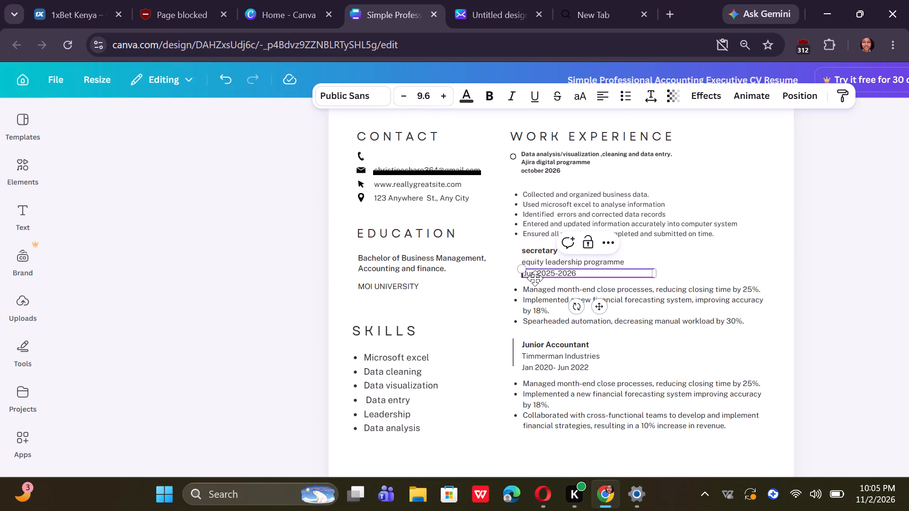
left_click(529, 271)
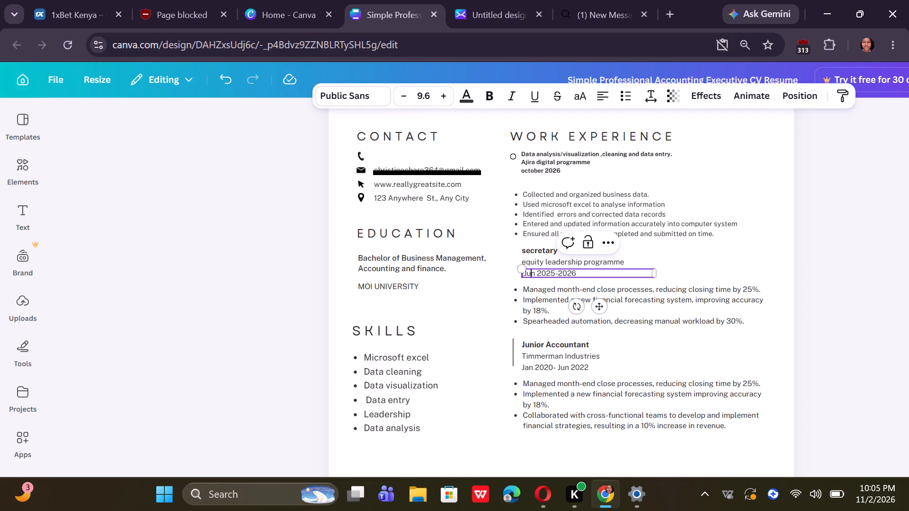
key("BackSpace")
key("BackSpace")
key("BackSpace")
type("ju")
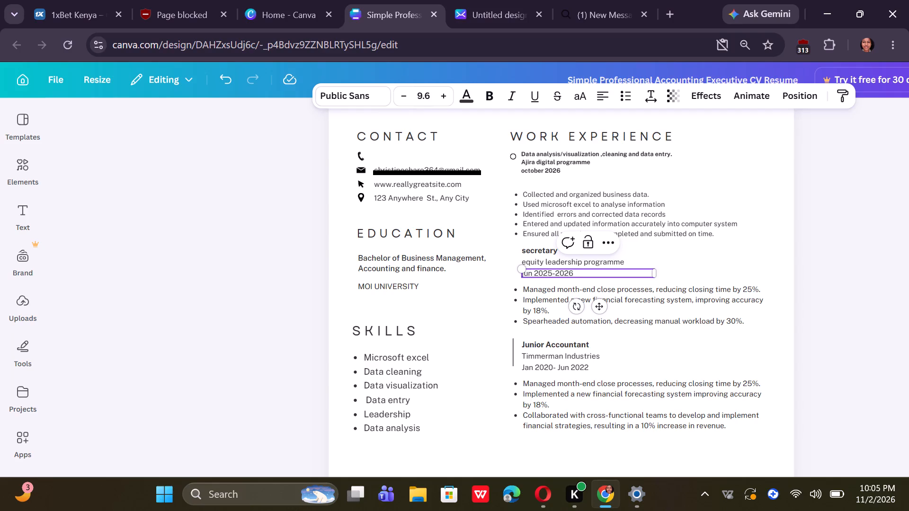
left_click(589, 313)
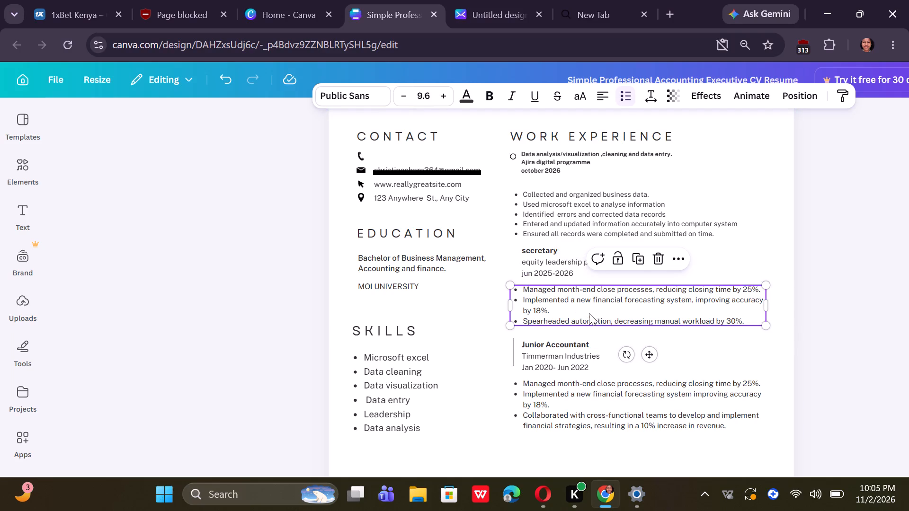
Capitalize the month in the secretary entry's date line so it starts with "Jun".
left_click(523, 269)
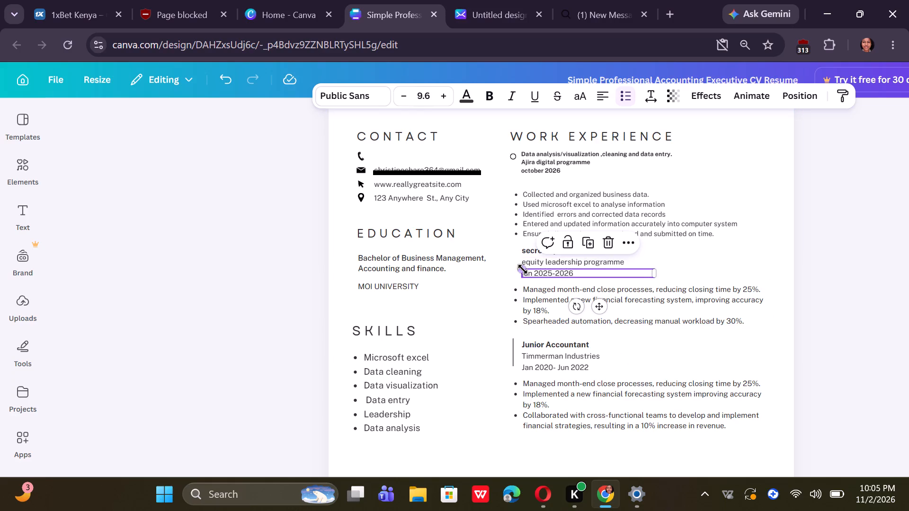
left_click(529, 273)
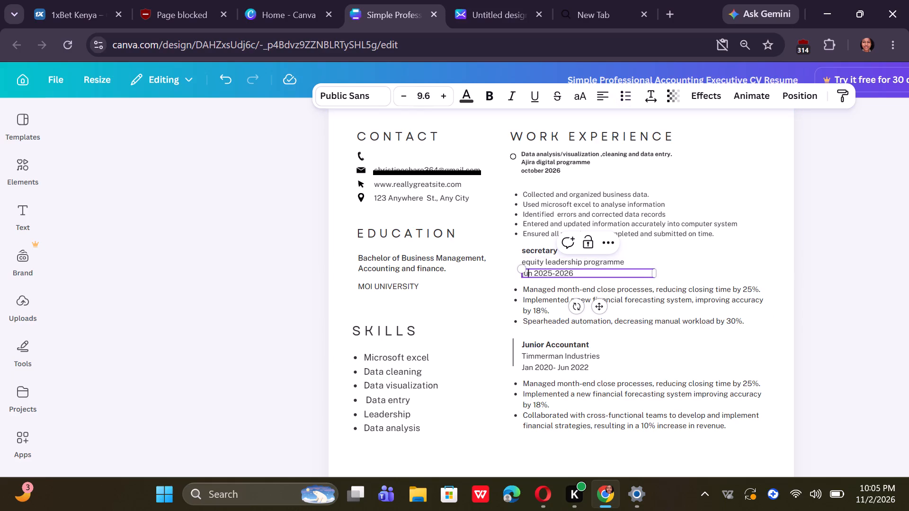
key("BackSpace")
key("BackSpace")
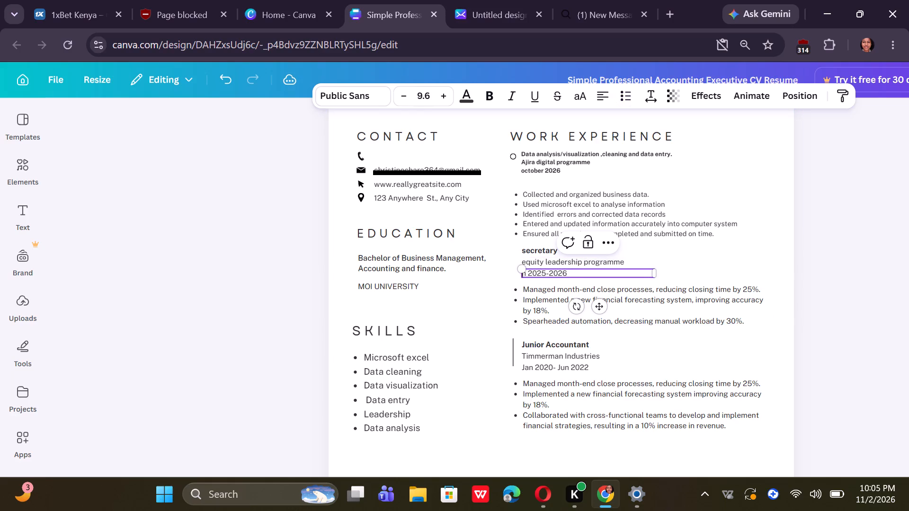
key("j")
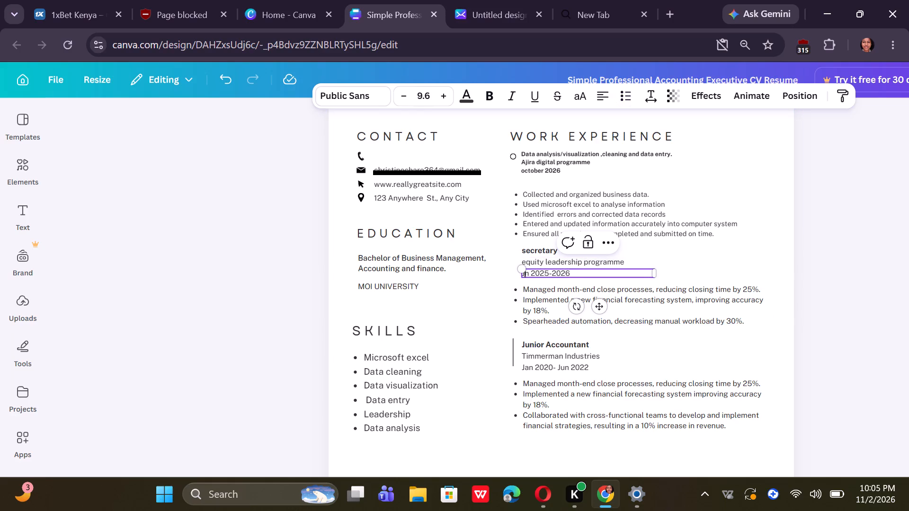
key("u")
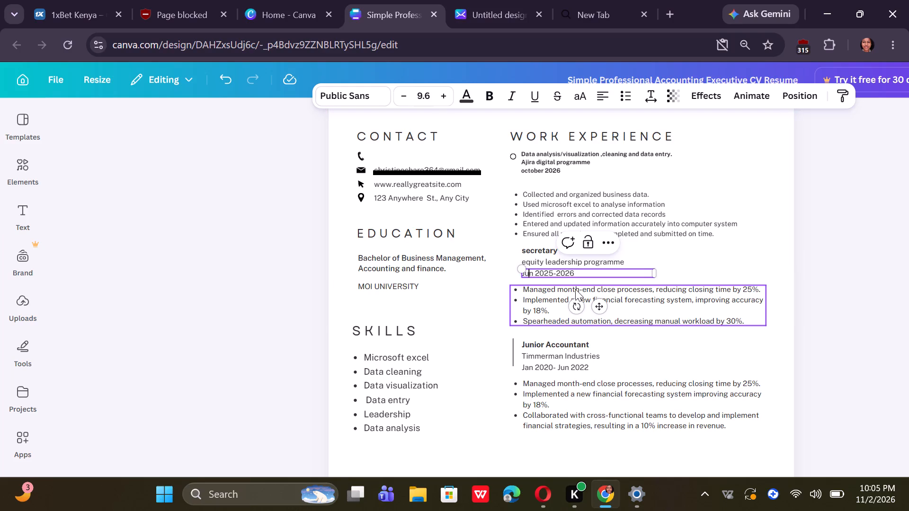
Insert "Oct" before 2026 in the secretary entry's date line.
left_click(555, 271)
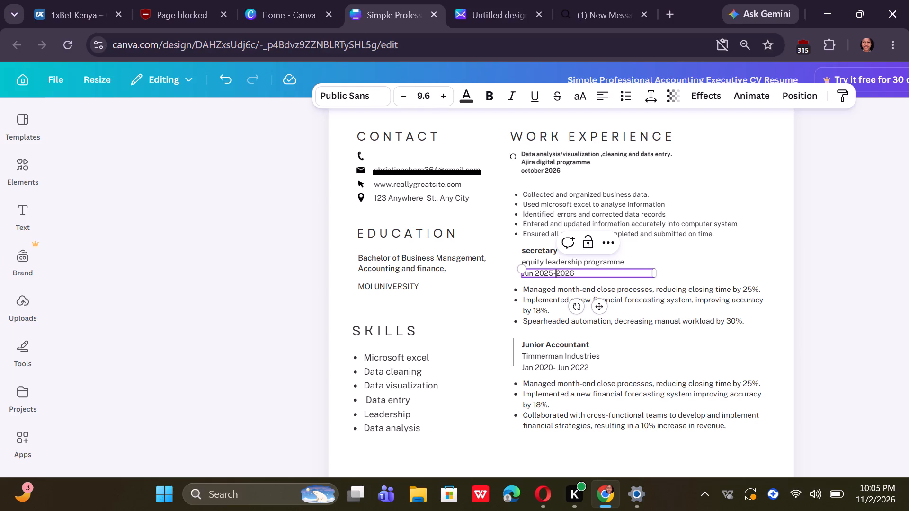
left_click(555, 271)
key("o")
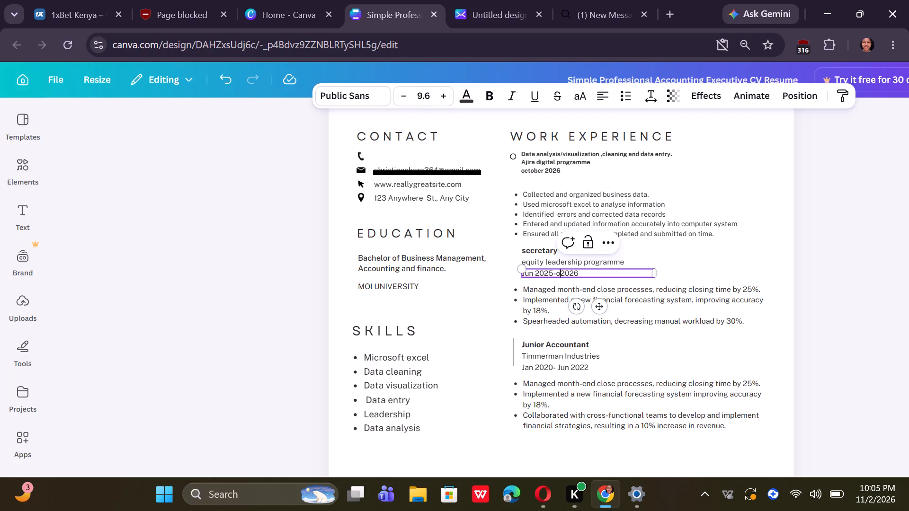
key("BackSpace")
key("o")
type("ct")
Select all the bullet point text under the secretary entry for editing.
left_click(581, 289)
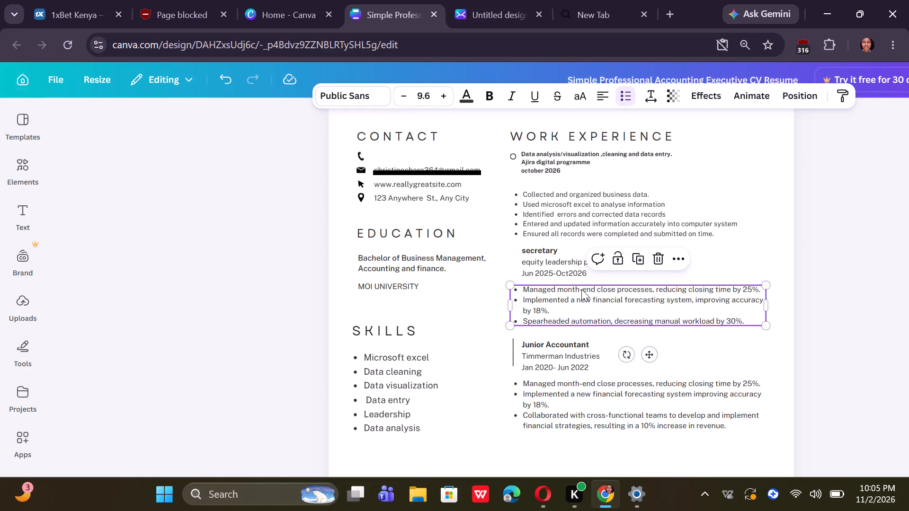
left_click(529, 292)
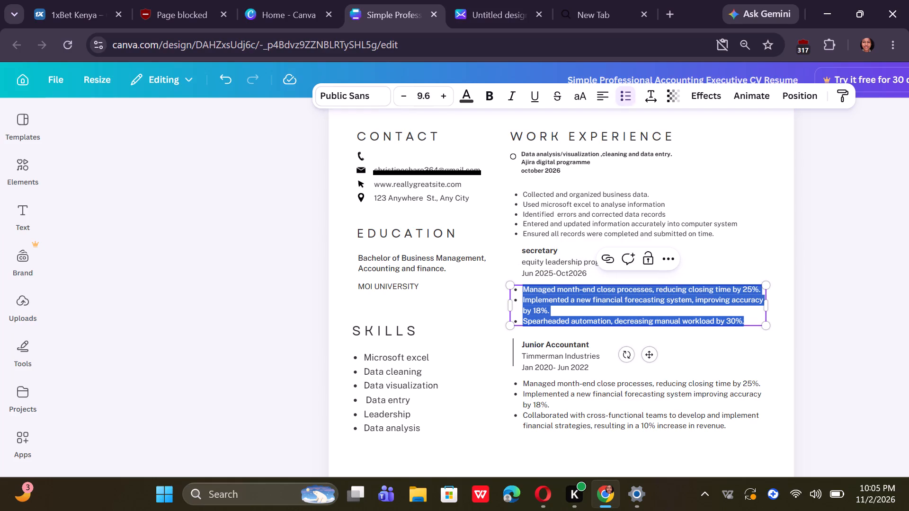
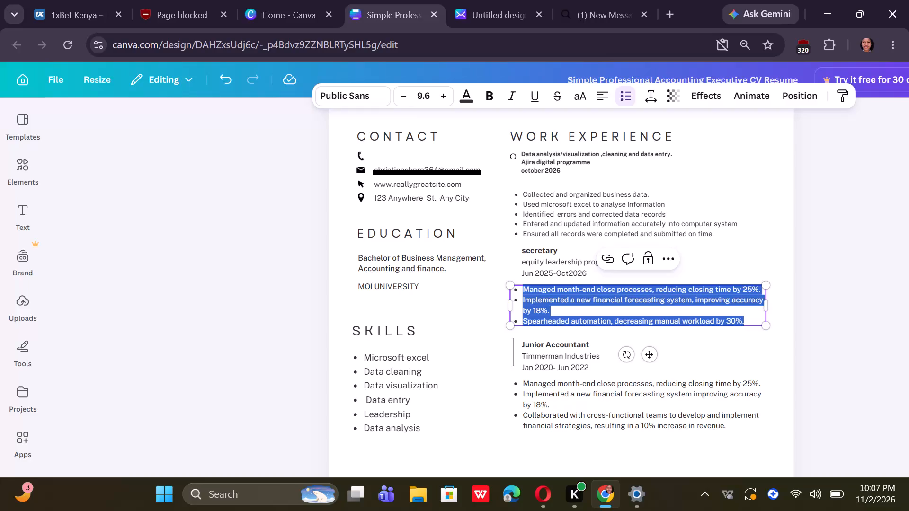
Delete the selected placeholder bullet text under the secretary entry.
key("BackSpace")
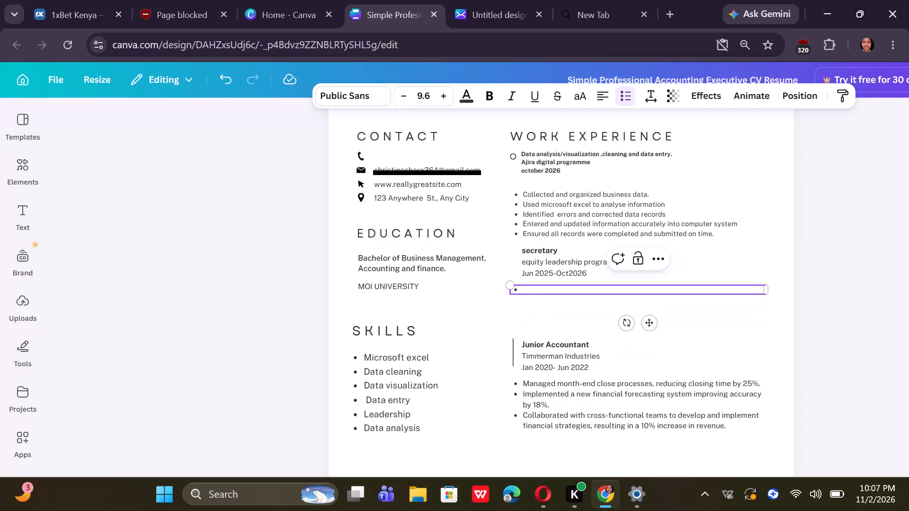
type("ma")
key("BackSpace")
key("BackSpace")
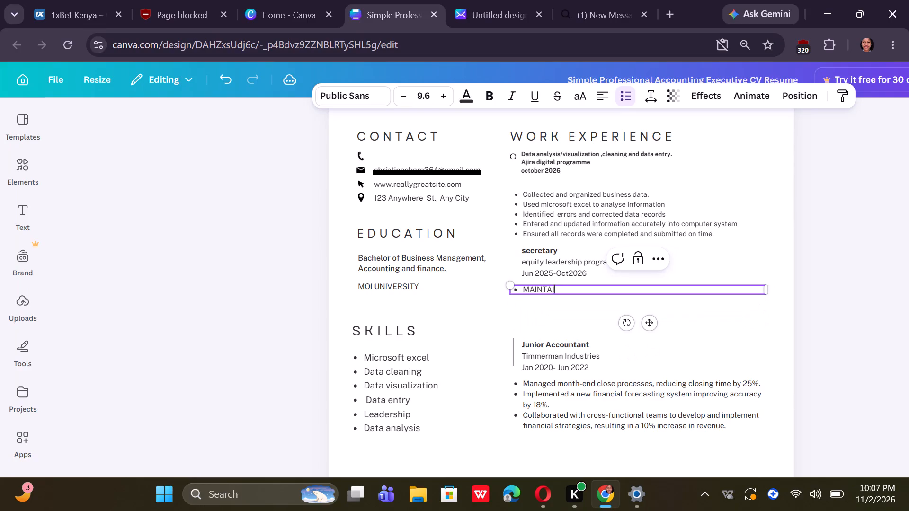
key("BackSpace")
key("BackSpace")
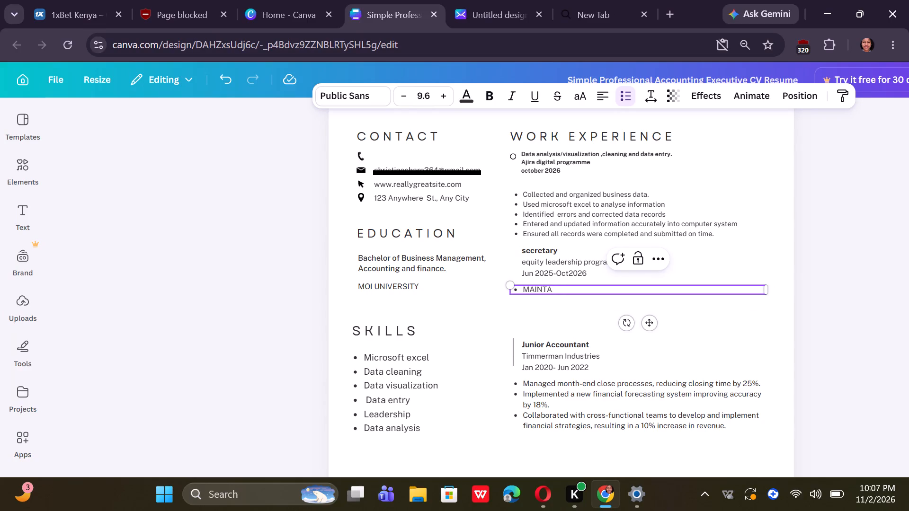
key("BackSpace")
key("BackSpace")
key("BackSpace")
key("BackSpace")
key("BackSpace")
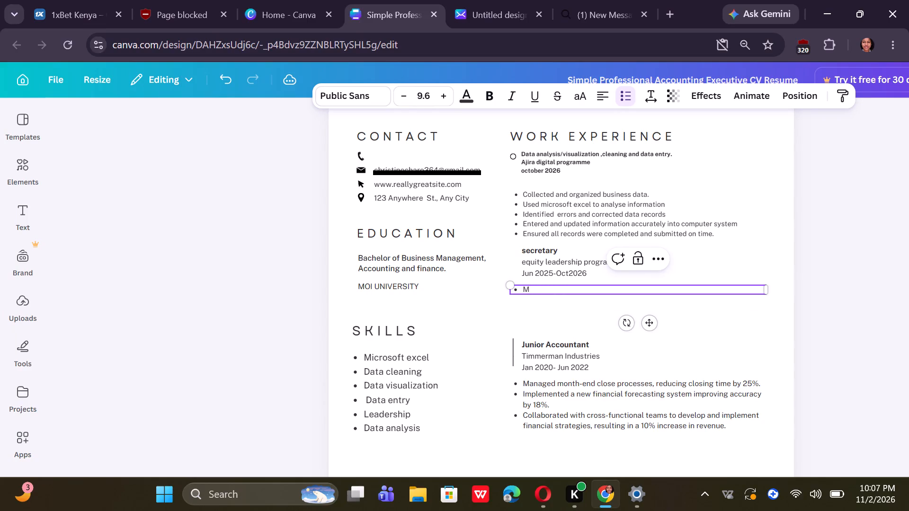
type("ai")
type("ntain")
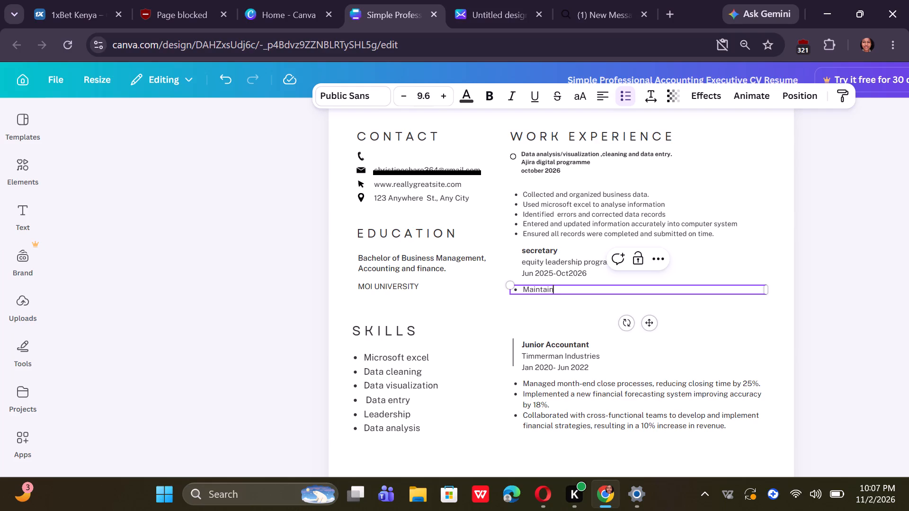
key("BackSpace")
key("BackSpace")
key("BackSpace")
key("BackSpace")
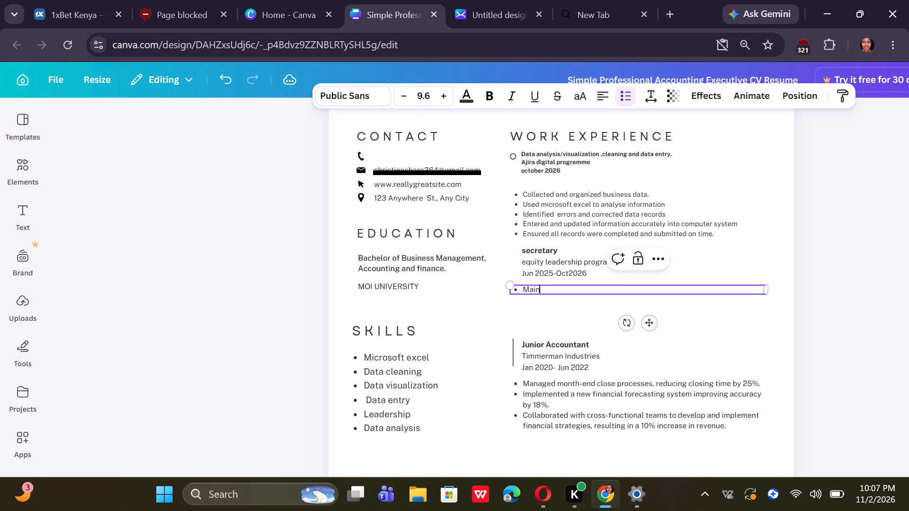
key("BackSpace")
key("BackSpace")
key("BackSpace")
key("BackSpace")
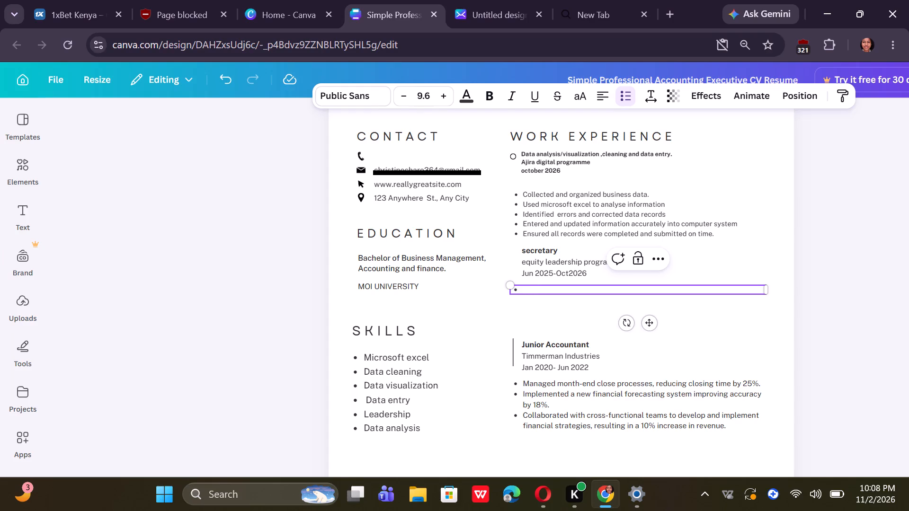
Write the secretary entry's first bullet as "Recoded attendance and maintained updated membership records.".
key("r")
type("ecoded")
key("space")
type("attendance")
key("space")
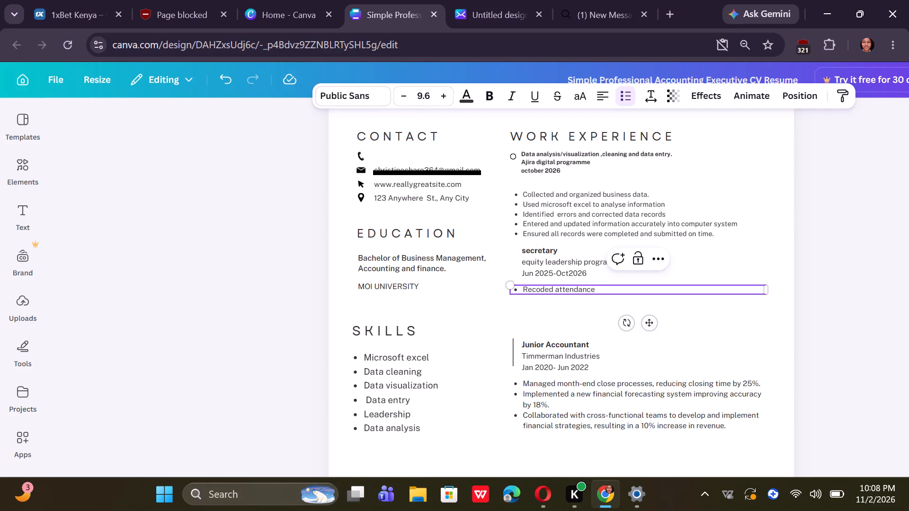
type("and maint")
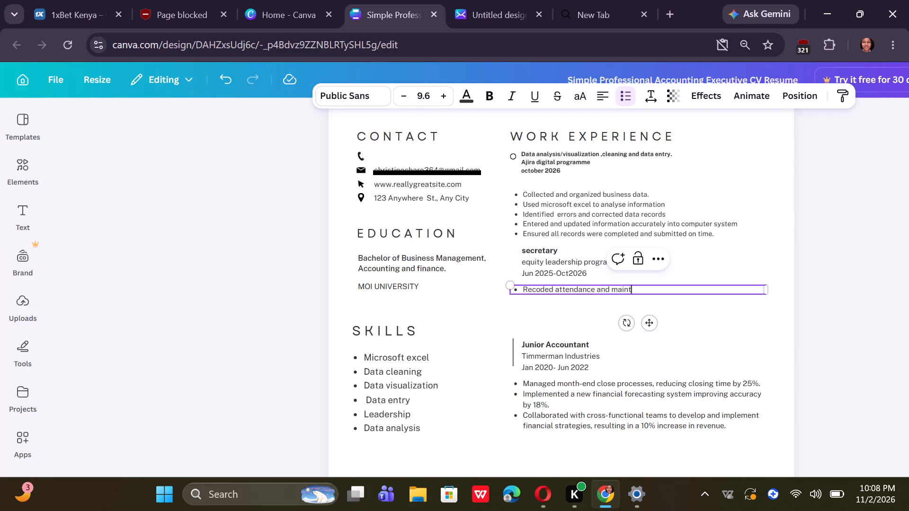
key("a")
type("ined")
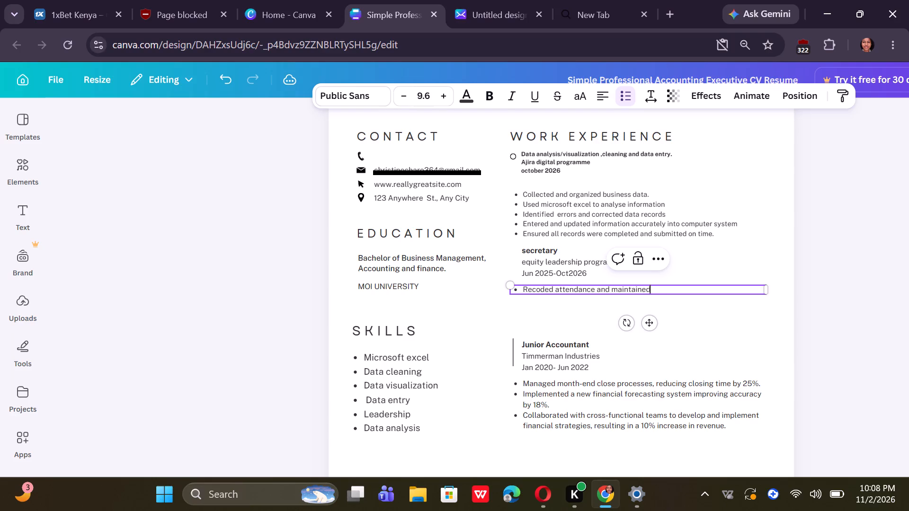
key("space")
type("updar")
key("BackSpace")
type("ted")
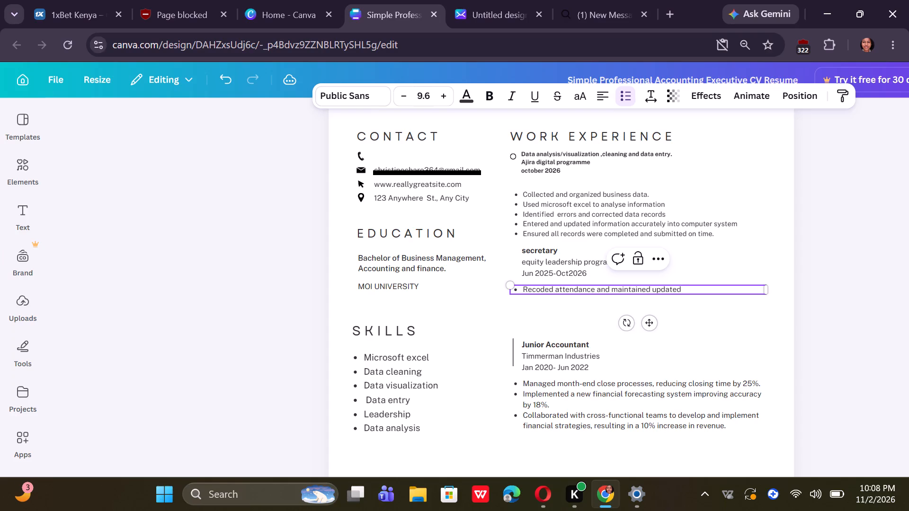
key("space")
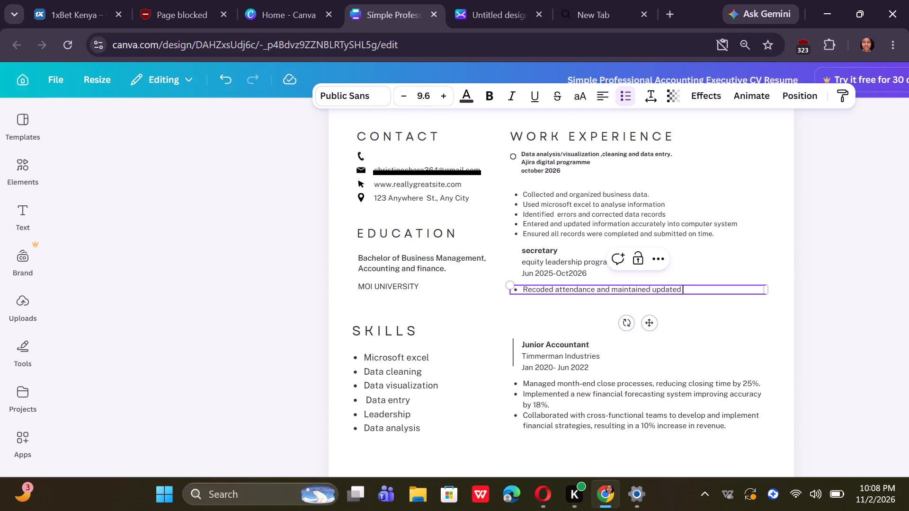
type("membership recor")
type("ds")
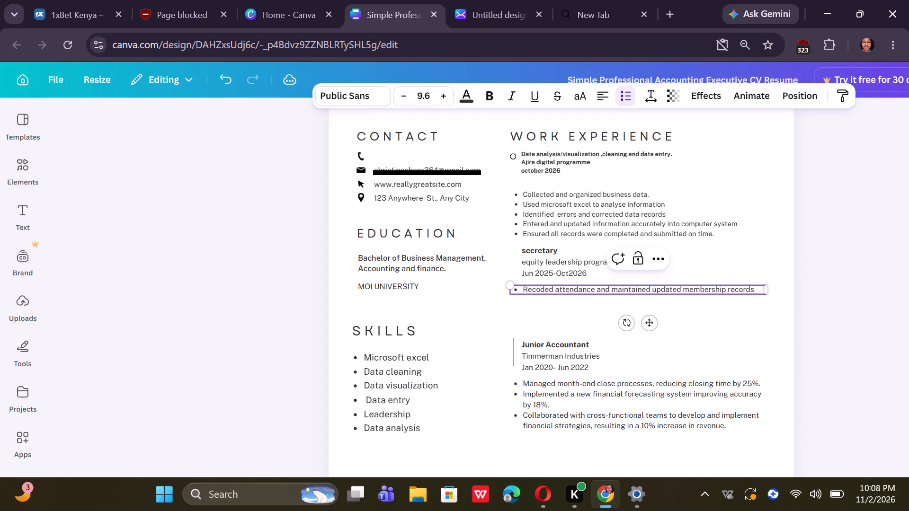
key("period")
Add a second bullet under the secretary entry reading "promote teamwork,accountability and effective".
key("Return")
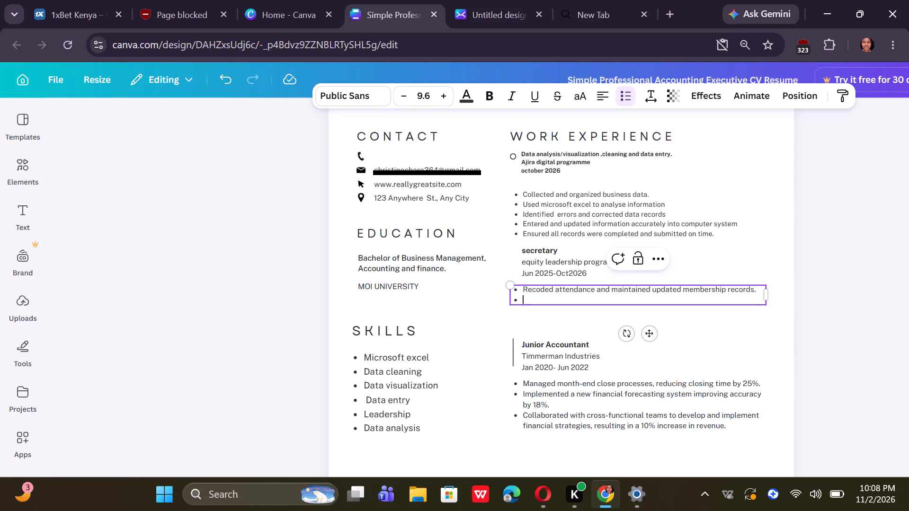
key("p")
type("romote team")
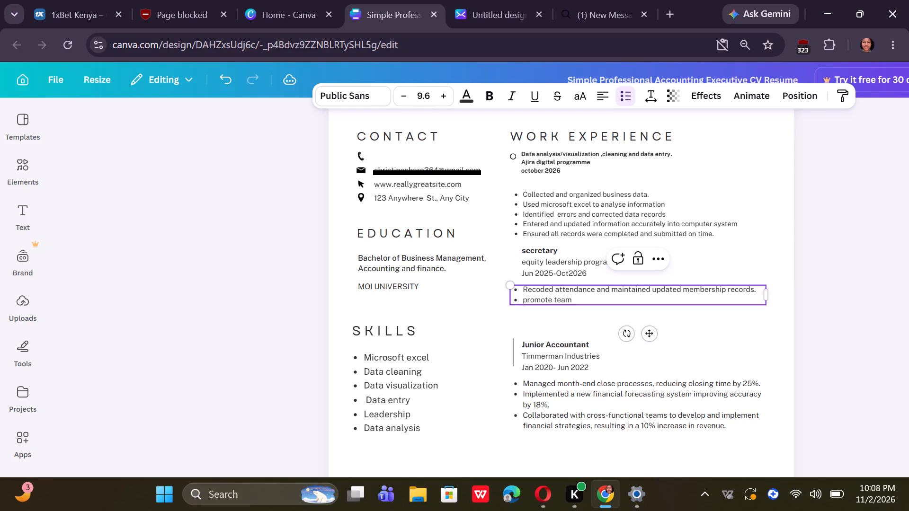
type("work")
key("comma")
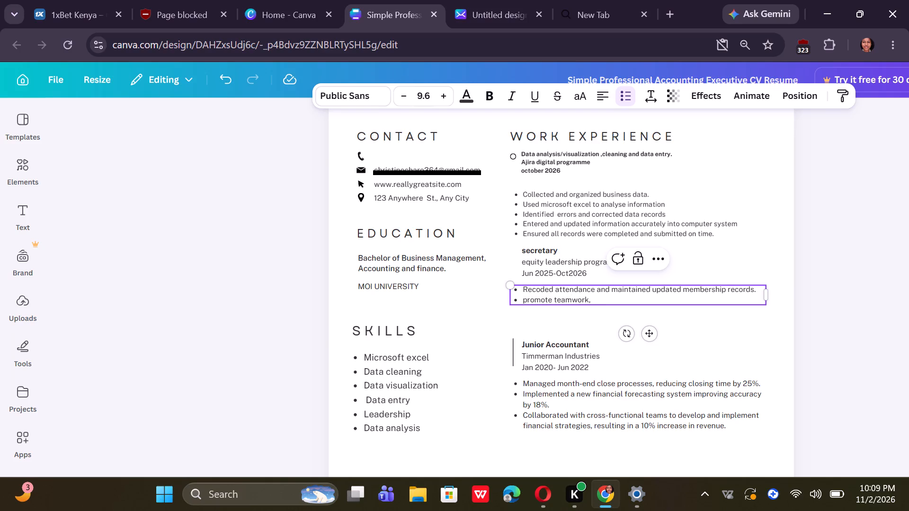
type("accountability")
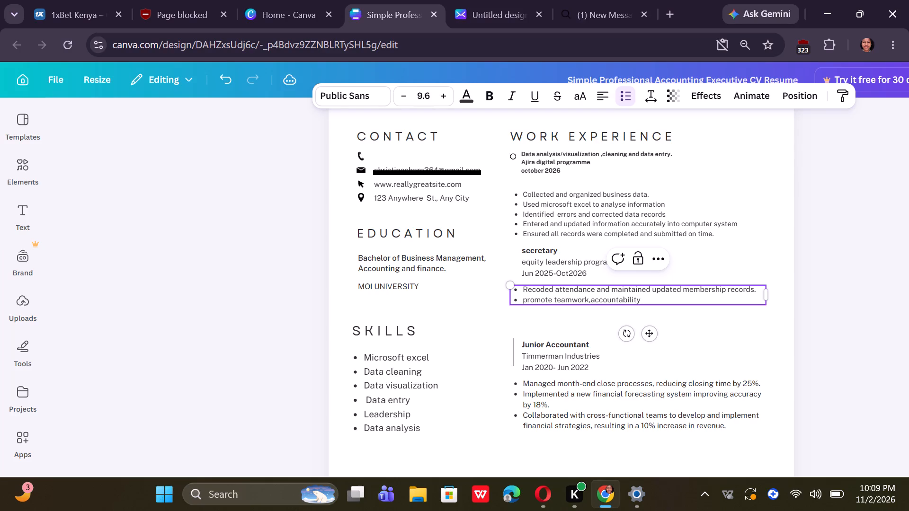
key("space")
type("and effective")
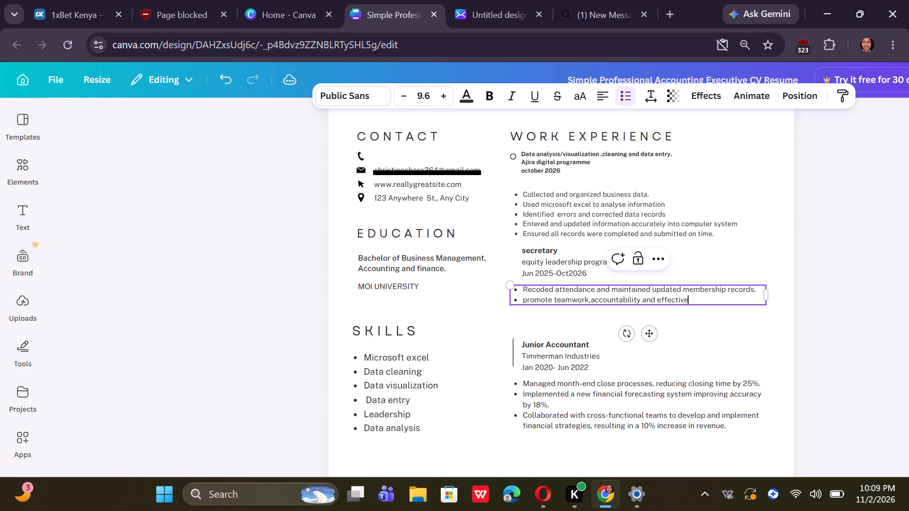
key("space")
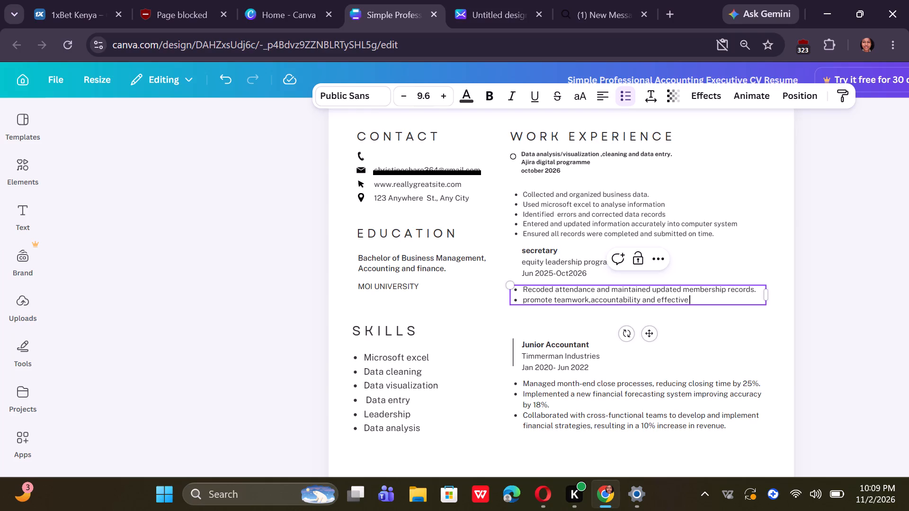
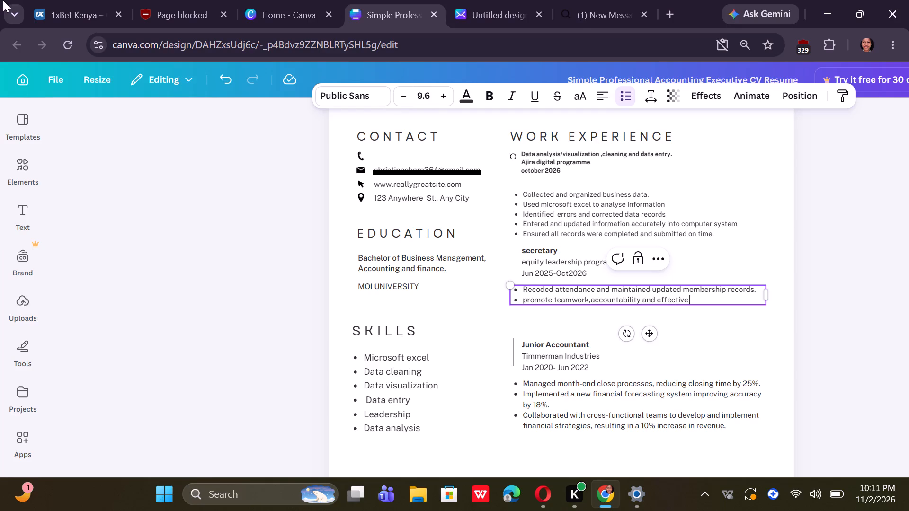
Continue the secretary entry's second bullet with "and effective communication among members".
key("space")
type("and e")
type("ffective")
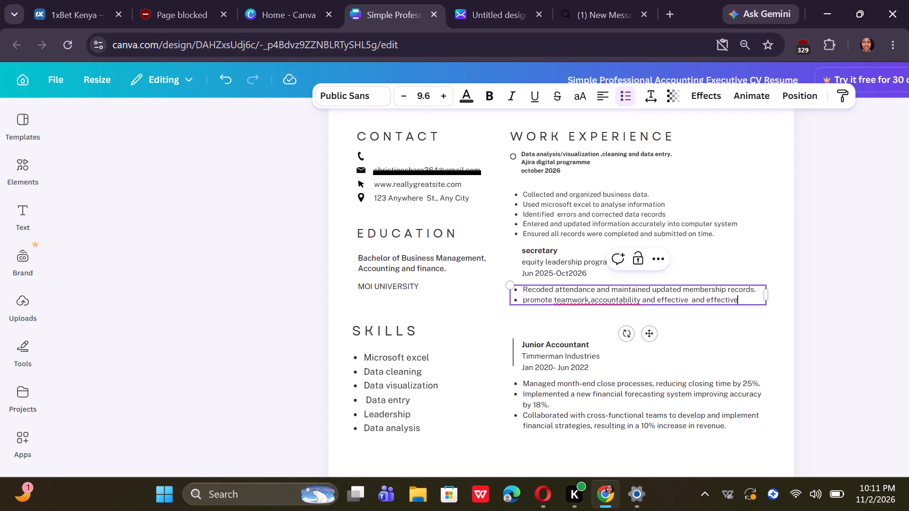
key("space")
type("communicar")
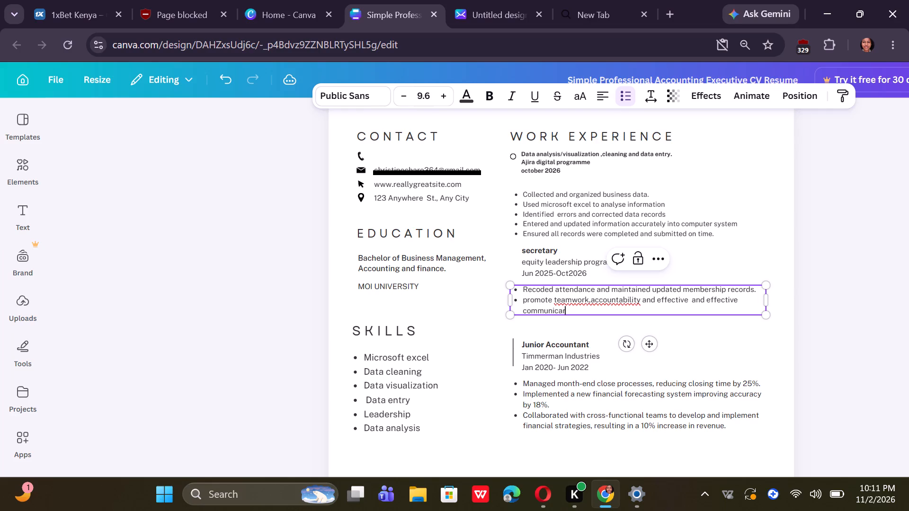
key("BackSpace")
type("tion")
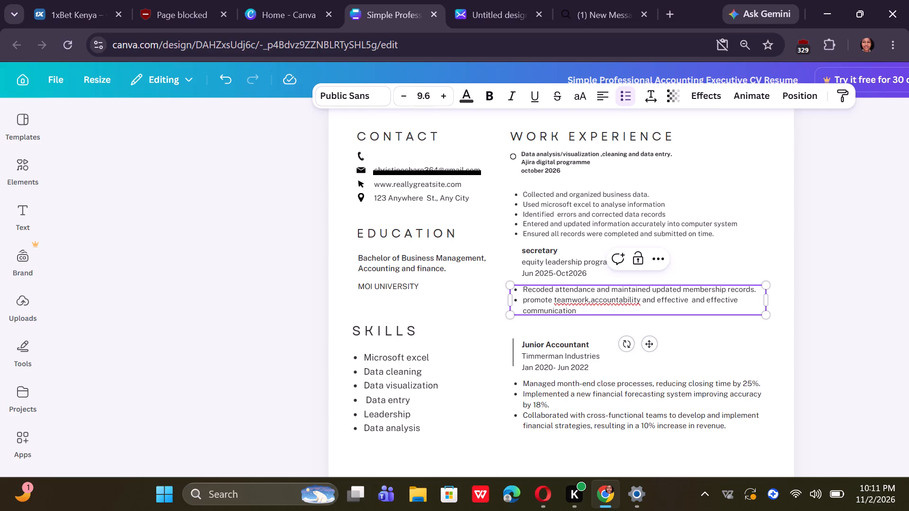
key("space")
type("among")
key("space")
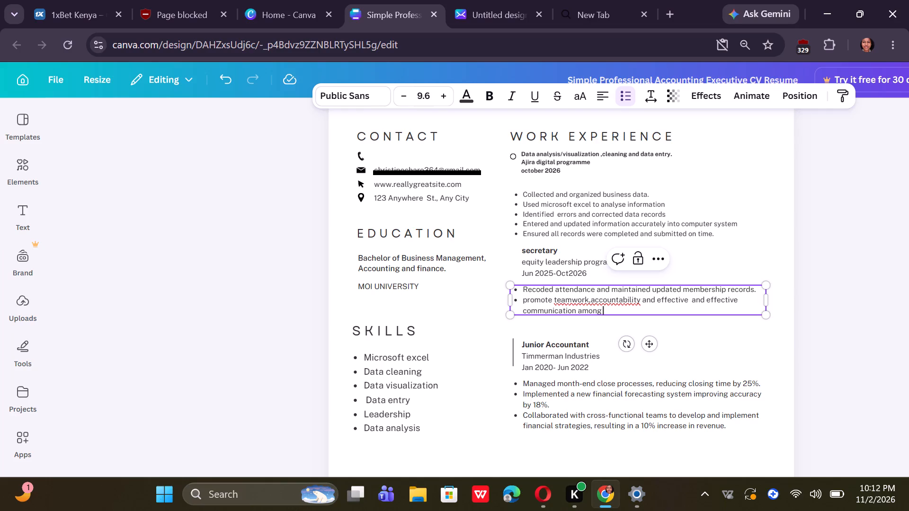
type("members")
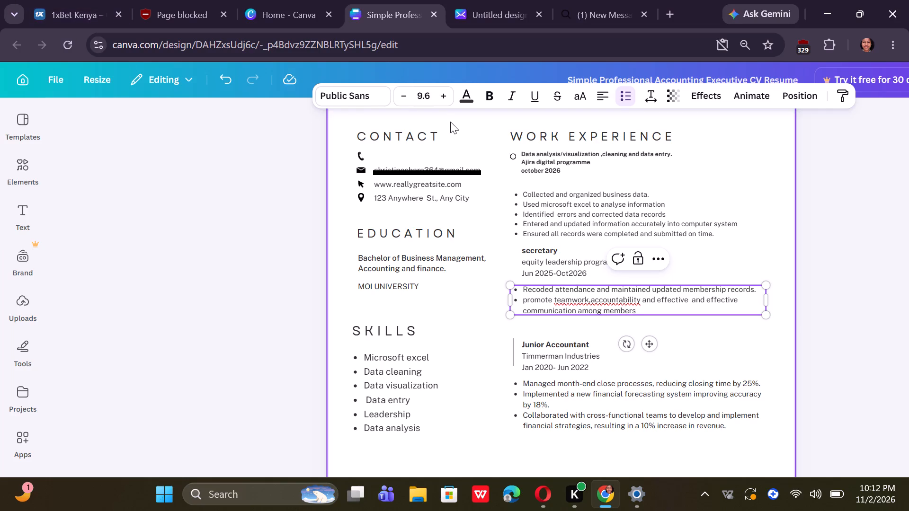
Tidy the second secretary bullet's punctuation by adding a space after "teamwork" and a period after "members".
left_click(588, 298)
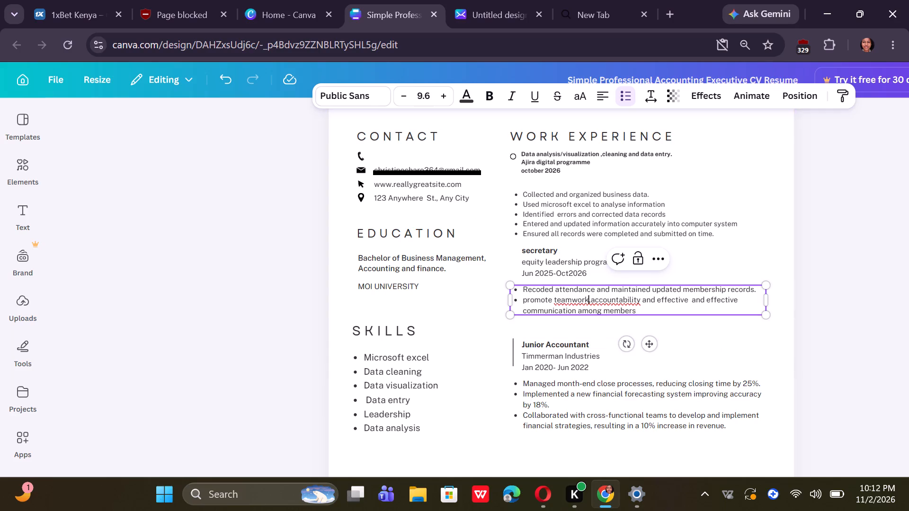
key("space")
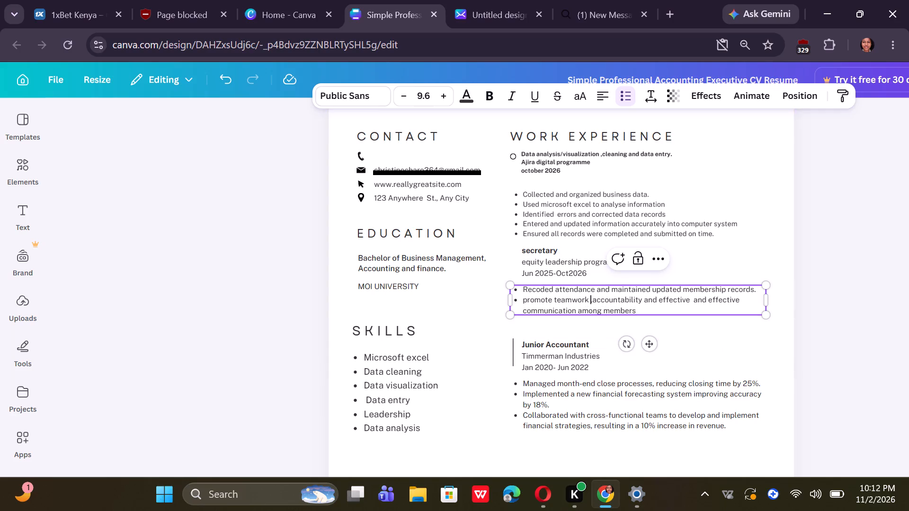
left_click(643, 312)
key("period")
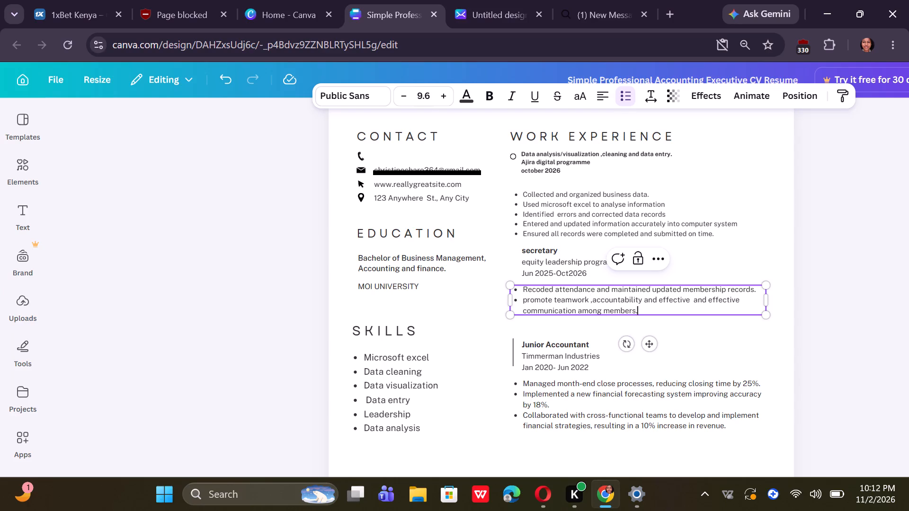
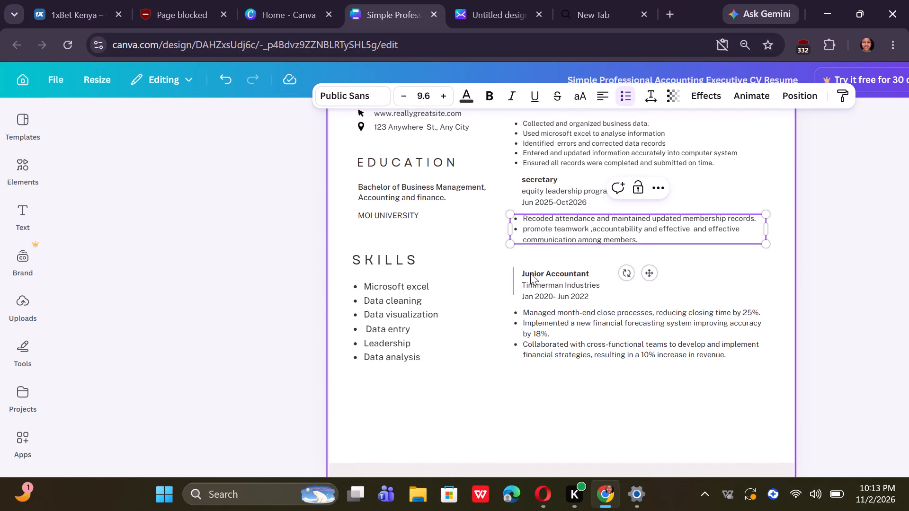
Delete the Junior Accountant entry's "Jan 2020- Jun 2022" date line and its "Timmerman Industries" company line.
left_click_drag(535, 269, 534, 290)
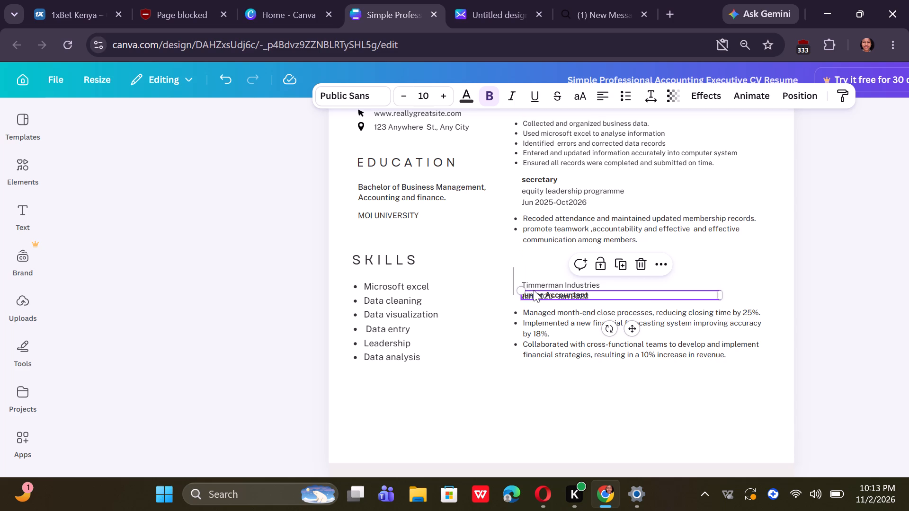
left_click(520, 286)
left_click(551, 292)
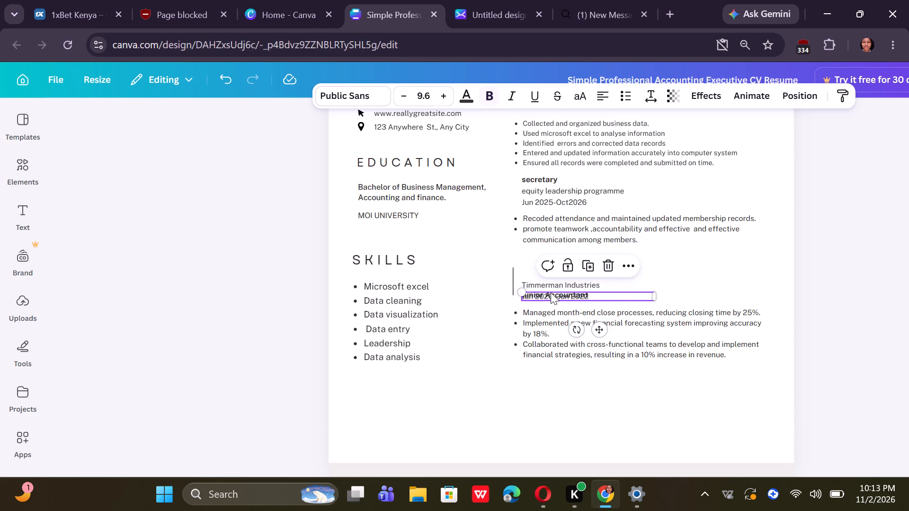
left_click(609, 262)
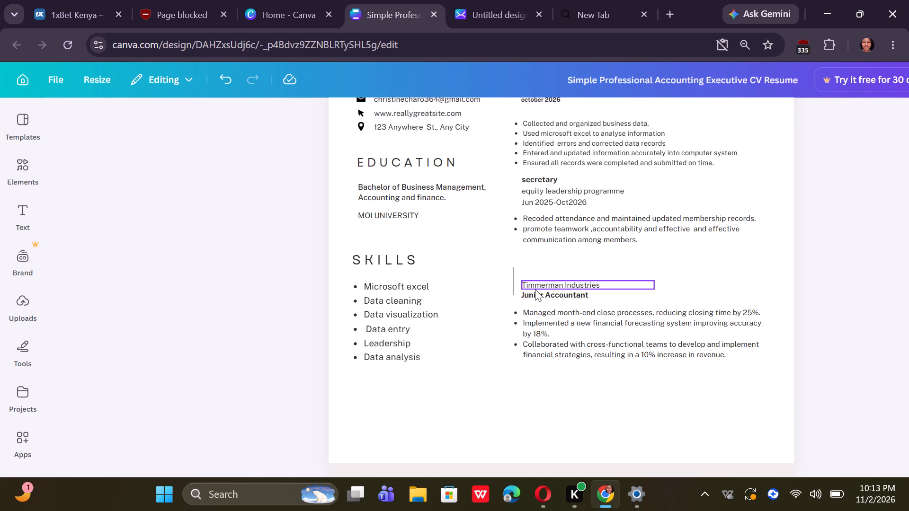
left_click_drag(535, 289, 537, 323)
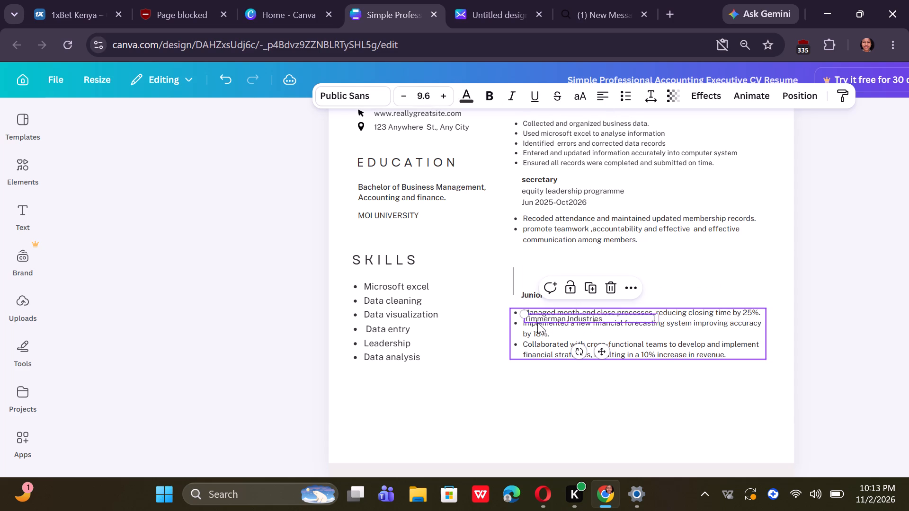
left_click(616, 290)
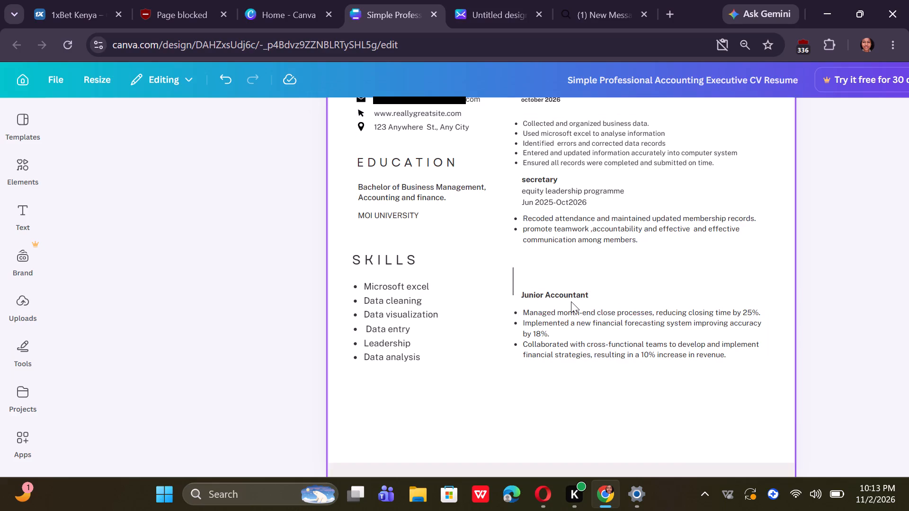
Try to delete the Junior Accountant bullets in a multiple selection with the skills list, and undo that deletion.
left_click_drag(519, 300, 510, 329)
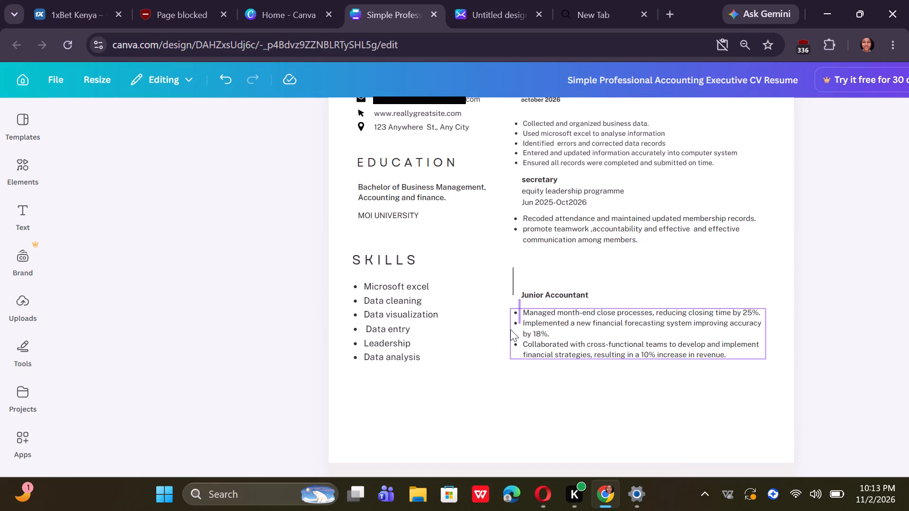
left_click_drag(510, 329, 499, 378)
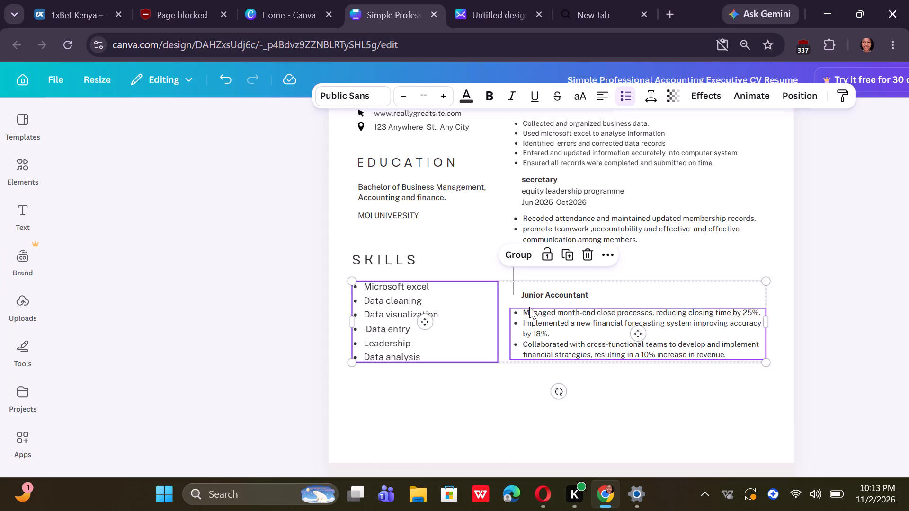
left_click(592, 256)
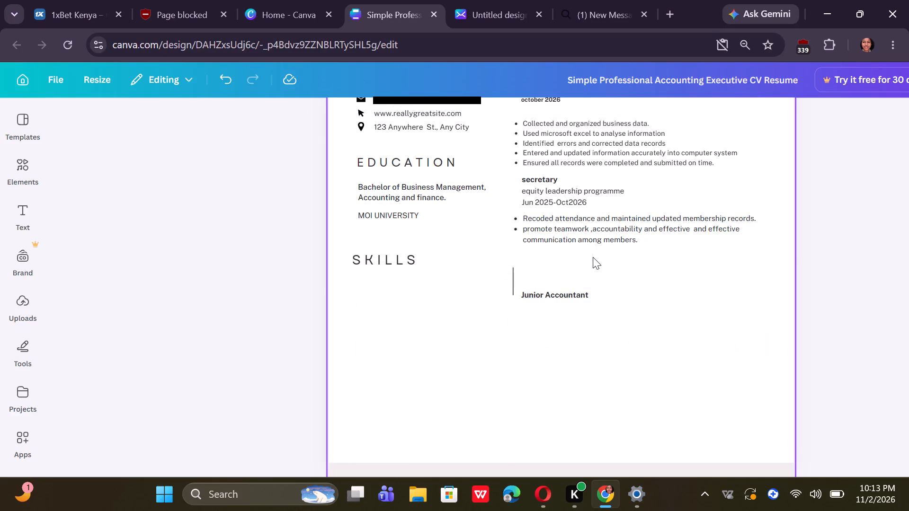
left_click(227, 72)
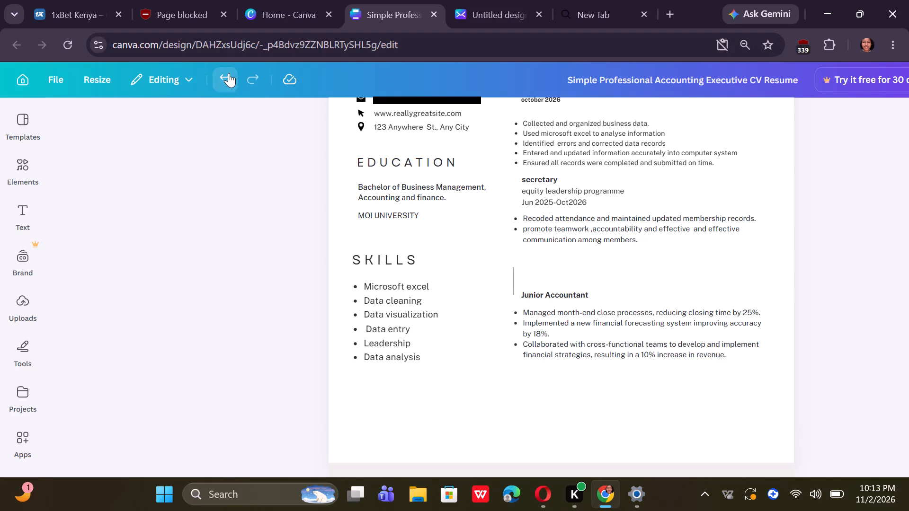
Delete the Junior Accountant entry's bullet list and its job title.
left_click(603, 349)
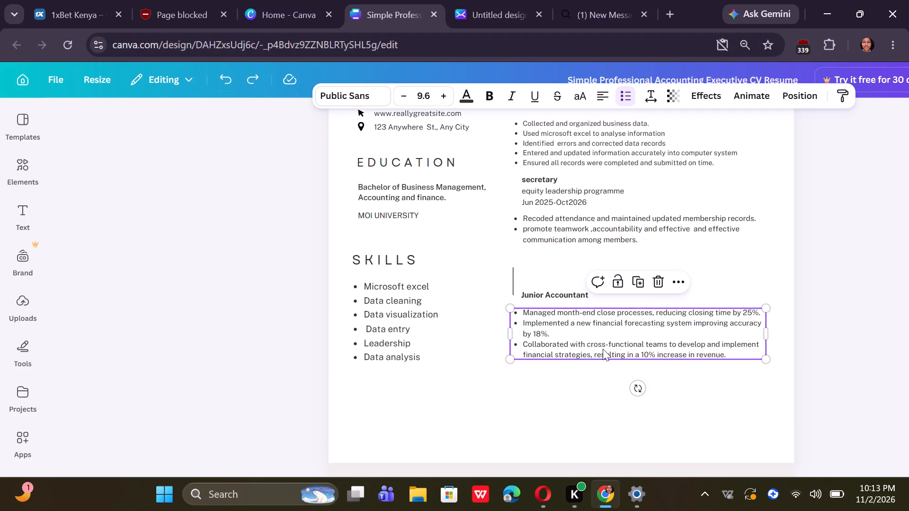
left_click(653, 281)
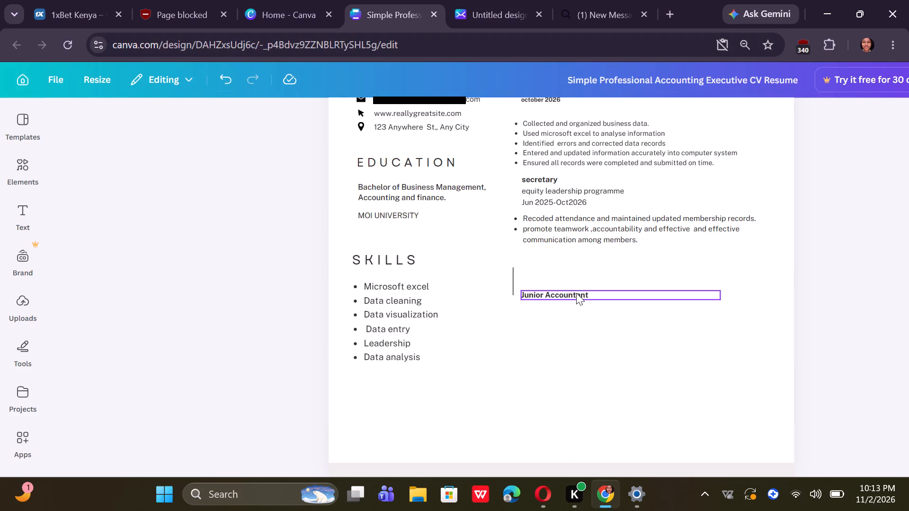
left_click(577, 293)
left_click(647, 254)
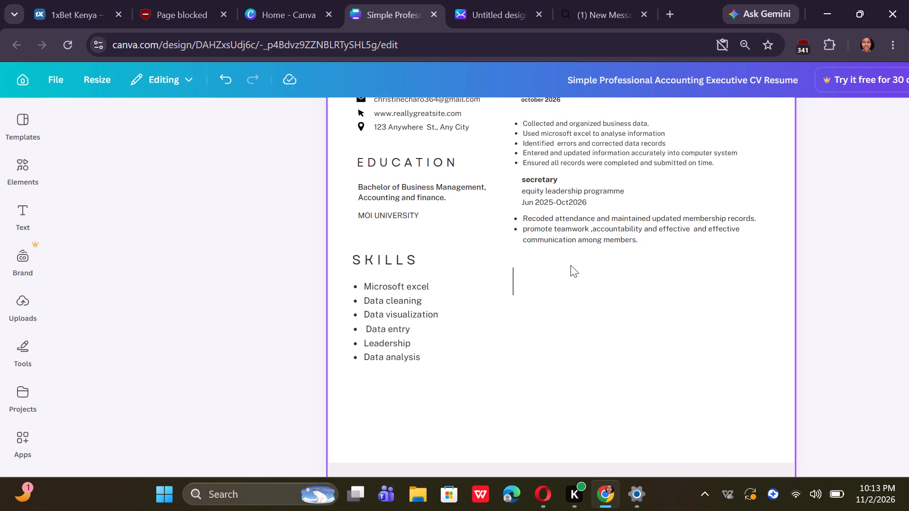
left_click(542, 269)
Review the CV page from the name header and career summary down to the contact and work experience sections.
scroll(542, 269, "up", 1)
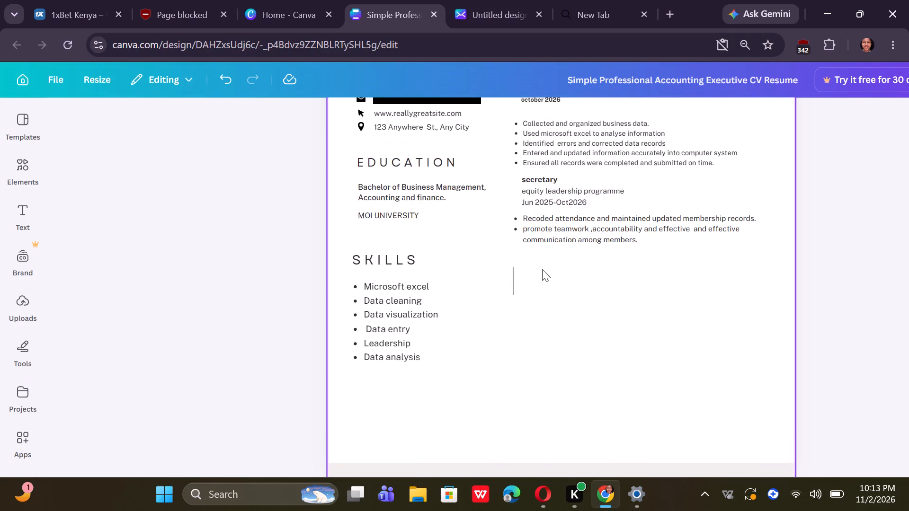
scroll(542, 269, "up", 2)
scroll(542, 269, "down", 2)
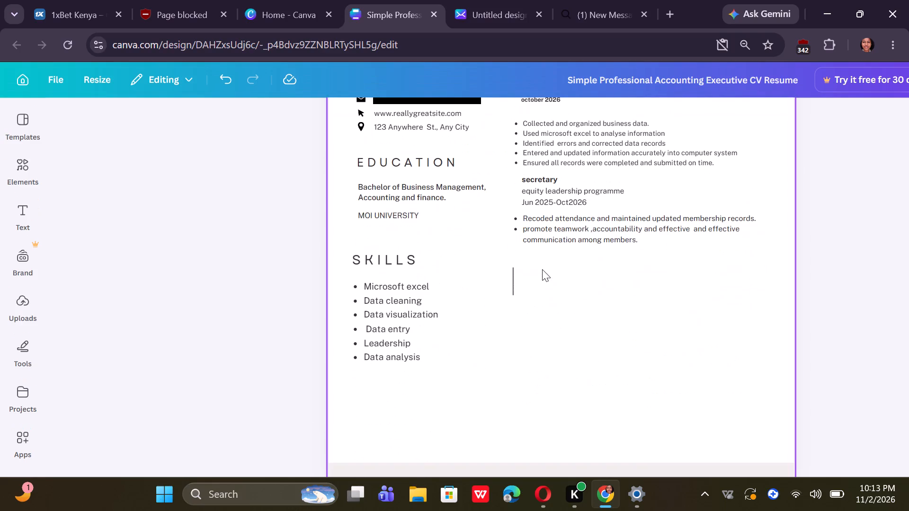
scroll(542, 269, "up", 3)
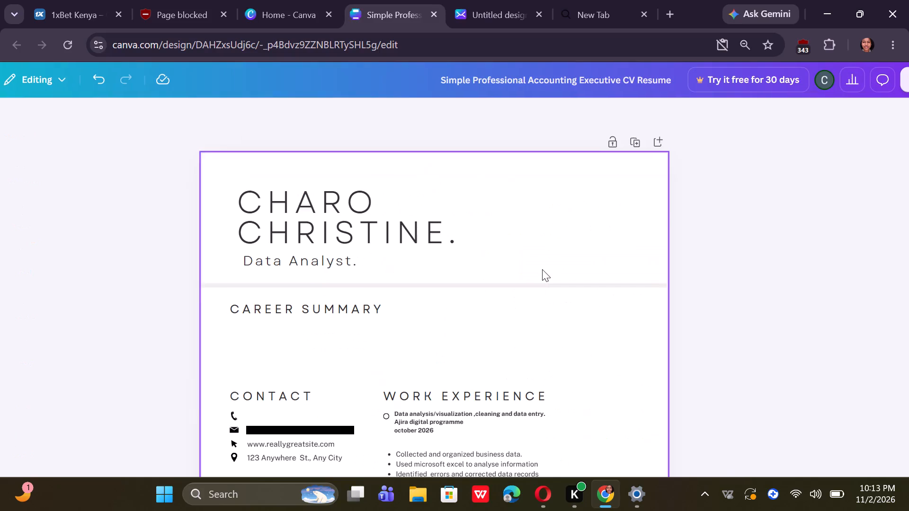
scroll(542, 269, "up", 1)
scroll(542, 269, "down", 3)
scroll(542, 269, "right", 1)
scroll(542, 269, "up", 4)
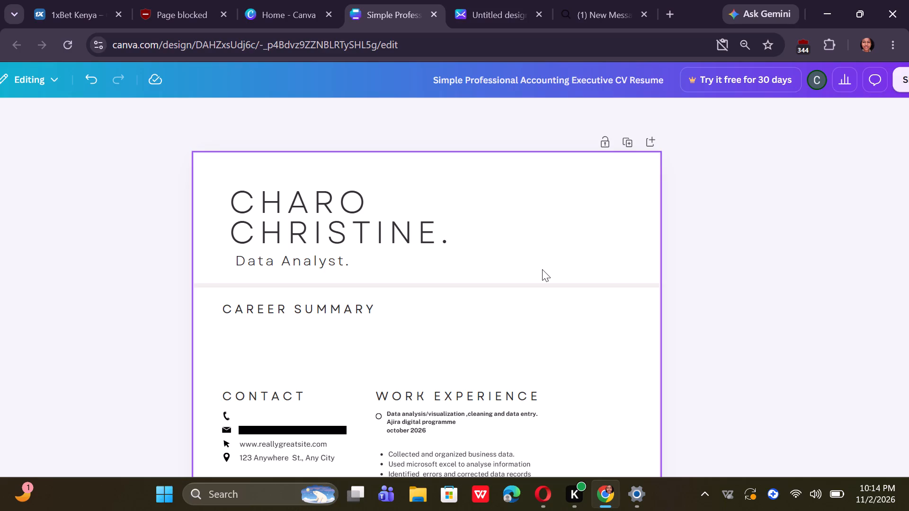
Check the phone and website lines in the contact section and undo the most recent edits.
scroll(542, 269, "down", 1)
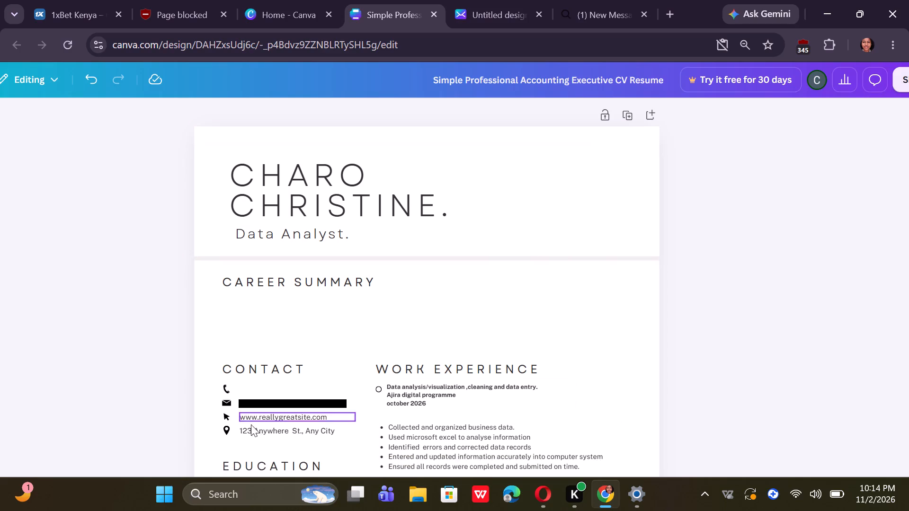
left_click(254, 383)
left_click(256, 383)
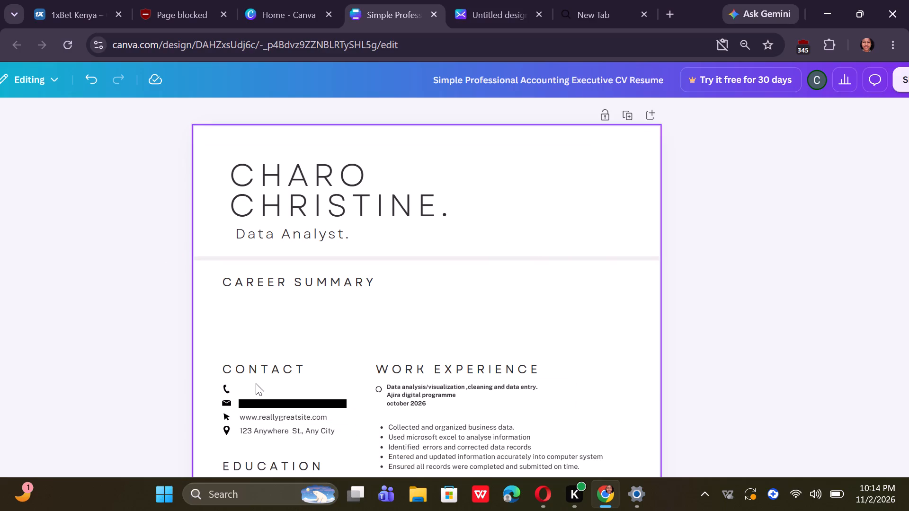
left_click(81, 79)
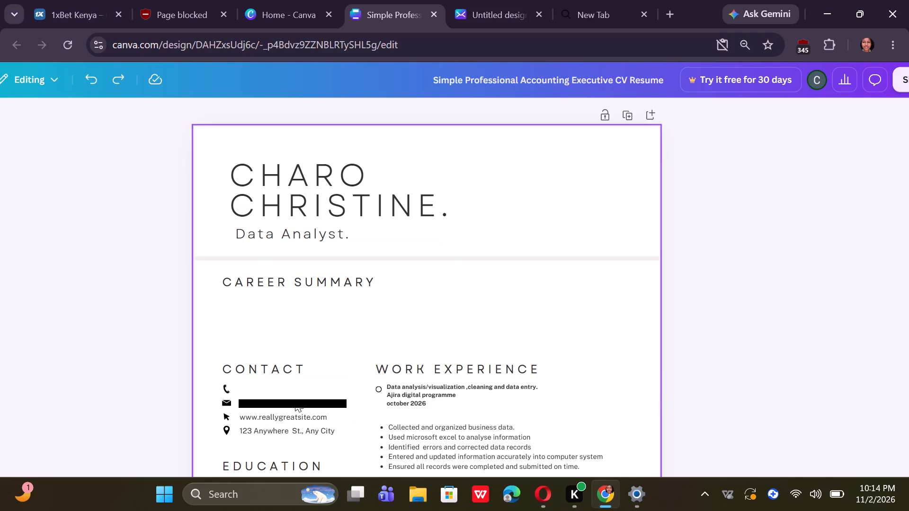
left_click(291, 410)
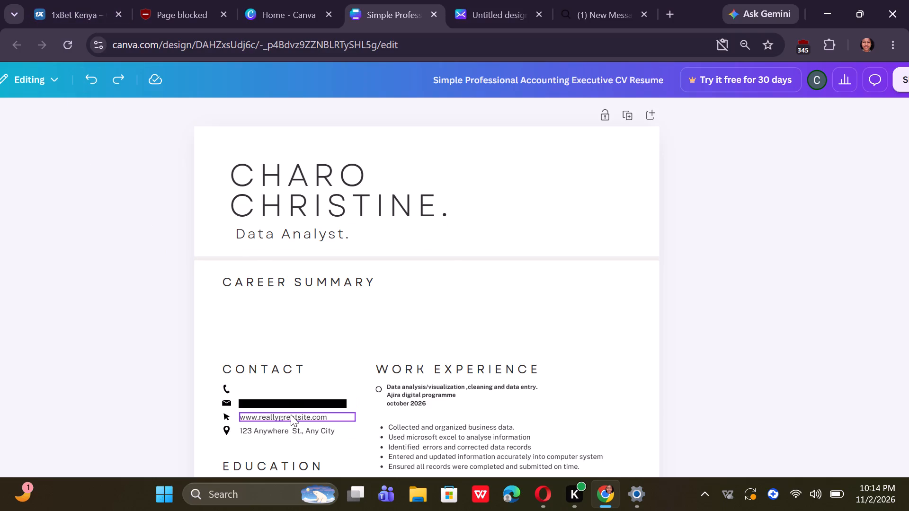
left_click(291, 414)
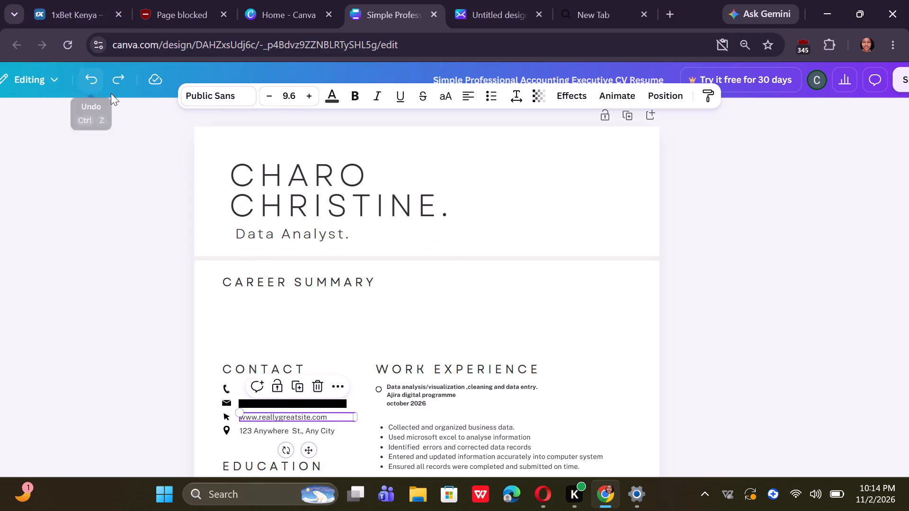
left_click(93, 78)
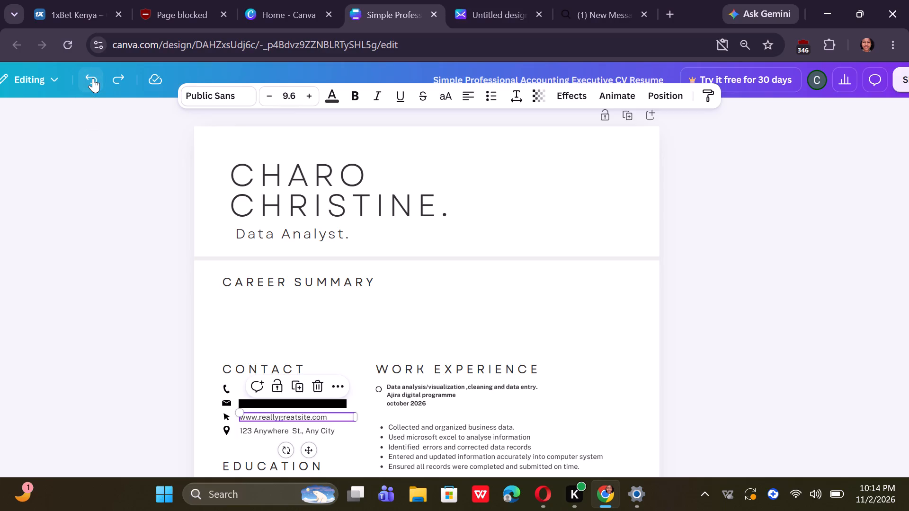
left_click_drag(93, 78, 102, 78)
left_click(103, 79)
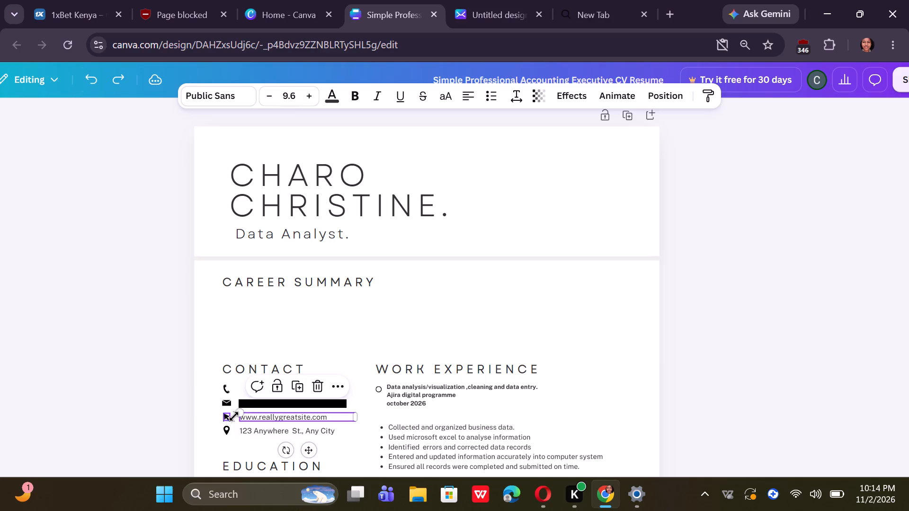
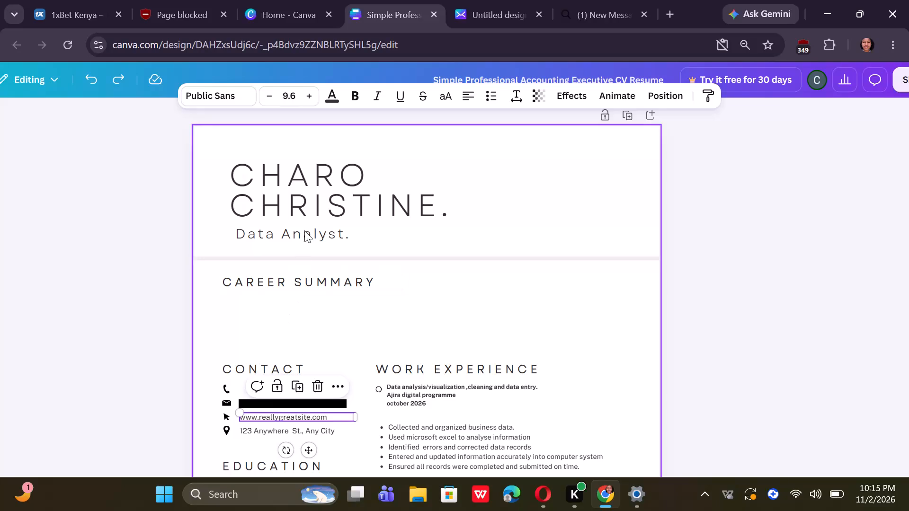
Deselect the website line and review the CV page from the name header to the skills and Junior Accountant entries.
left_click(775, 290)
scroll(700, 238, "down", 1)
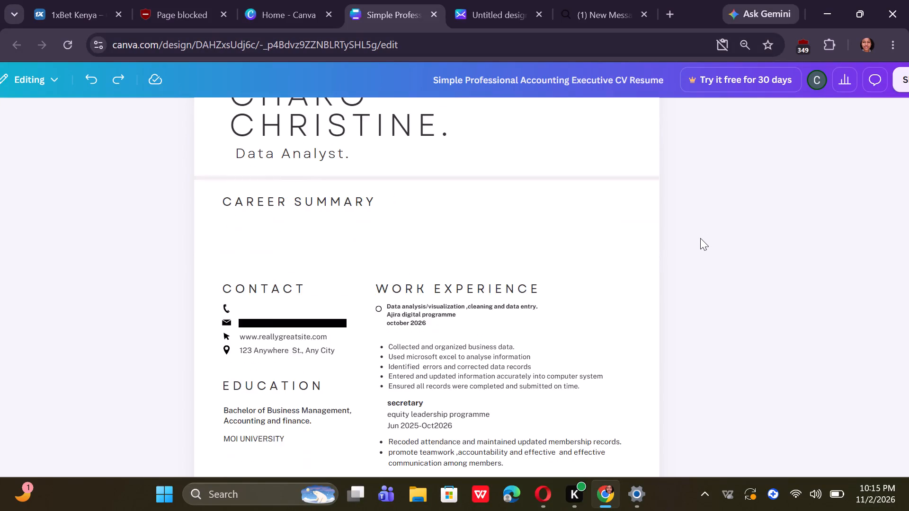
scroll(700, 238, "down", 5)
scroll(700, 238, "up", 2)
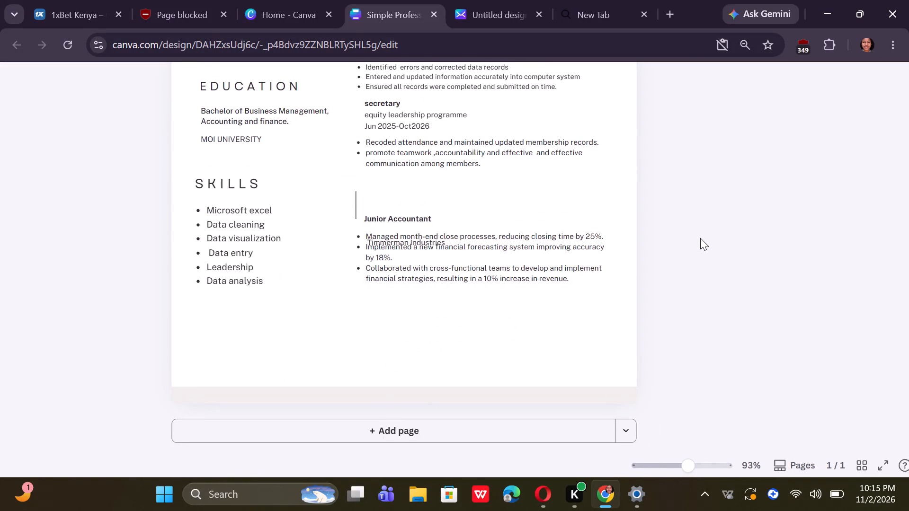
scroll(700, 238, "up", 14)
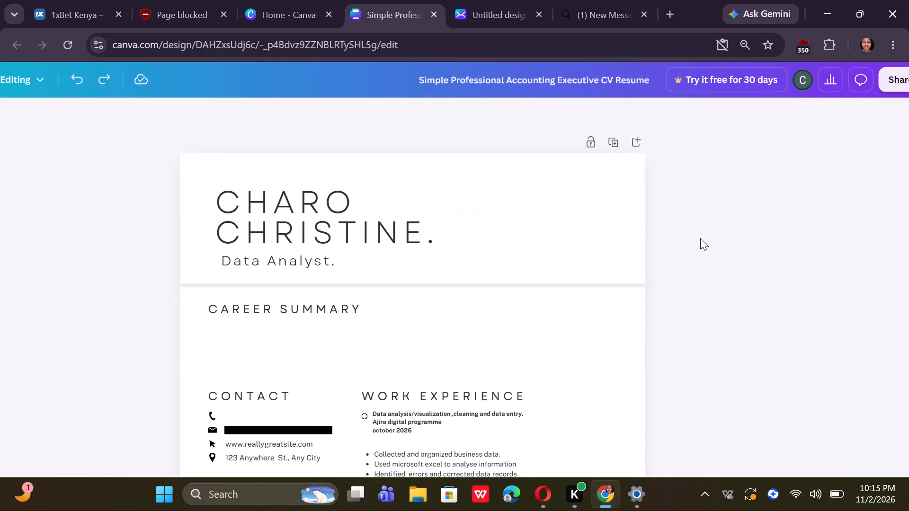
scroll(700, 238, "up", 1)
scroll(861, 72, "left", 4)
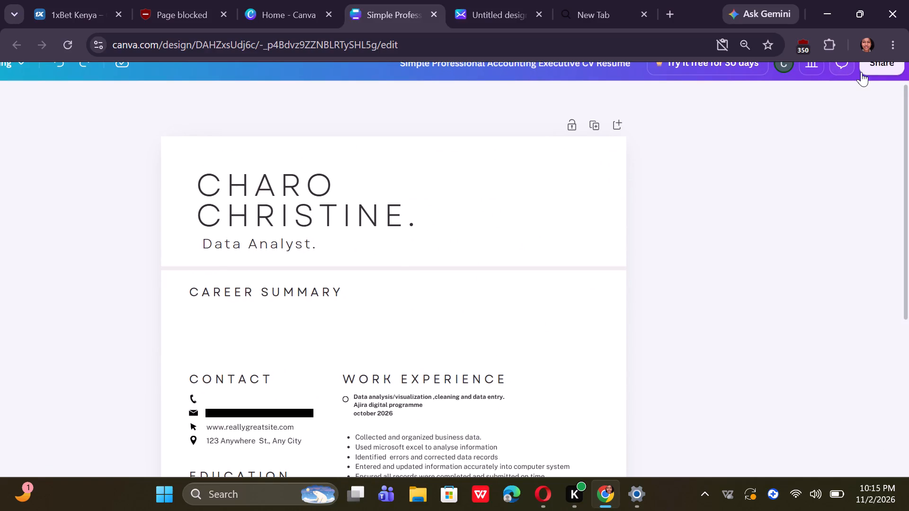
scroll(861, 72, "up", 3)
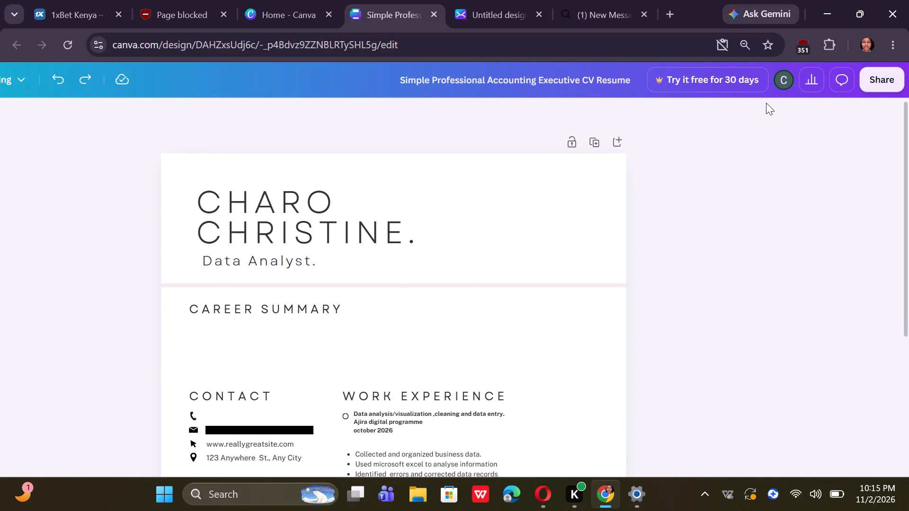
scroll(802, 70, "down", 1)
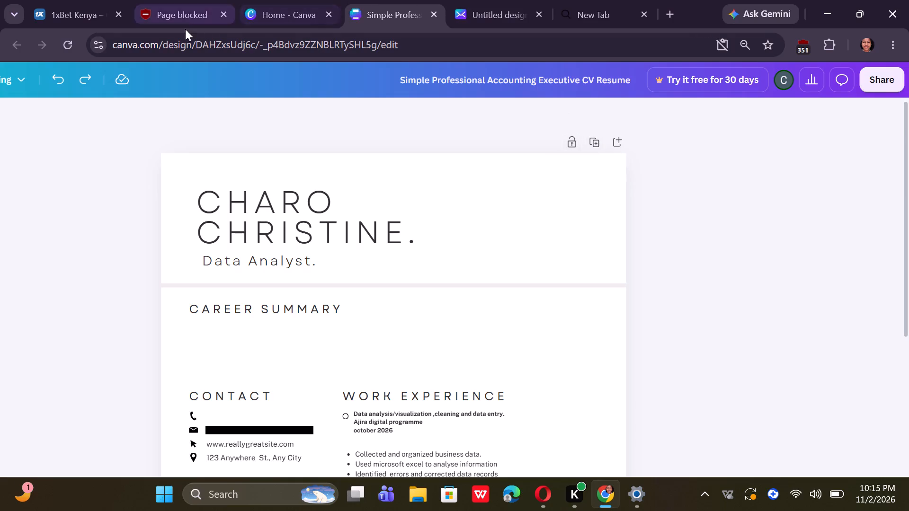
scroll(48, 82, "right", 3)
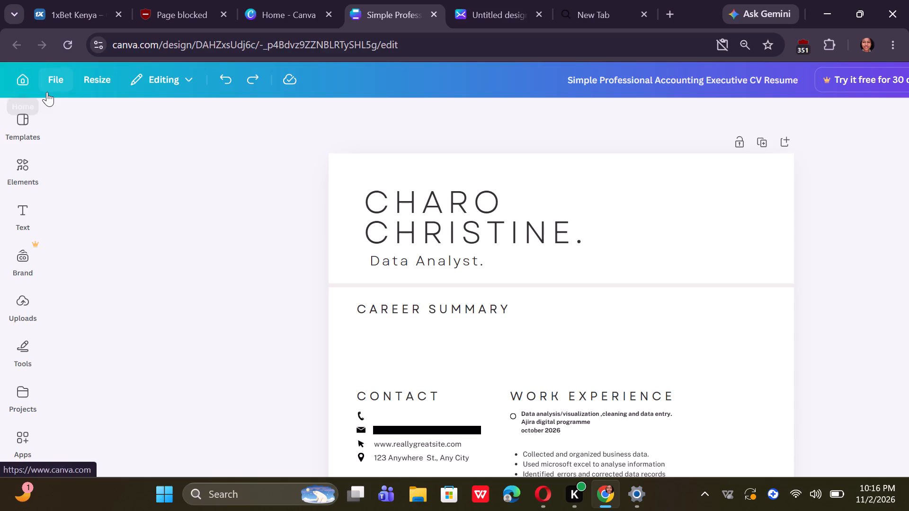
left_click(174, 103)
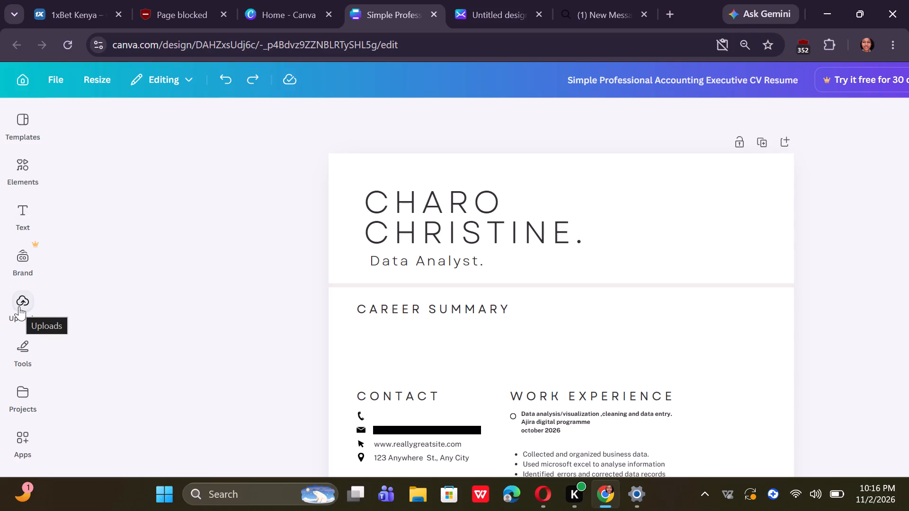
Check the CV's contact, education, skills and work experience sections down to the page end and back to the name header.
scroll(19, 306, "down", 2)
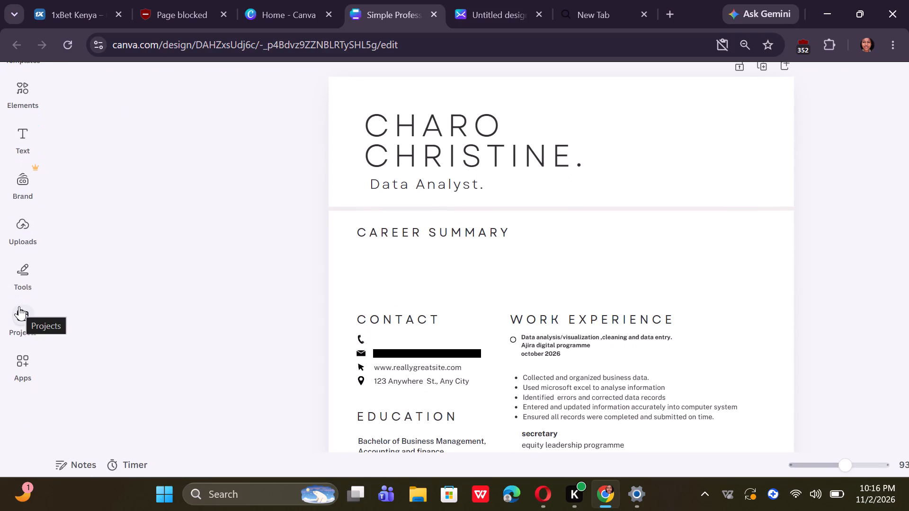
scroll(19, 306, "down", 1)
scroll(428, 379, "down", 1)
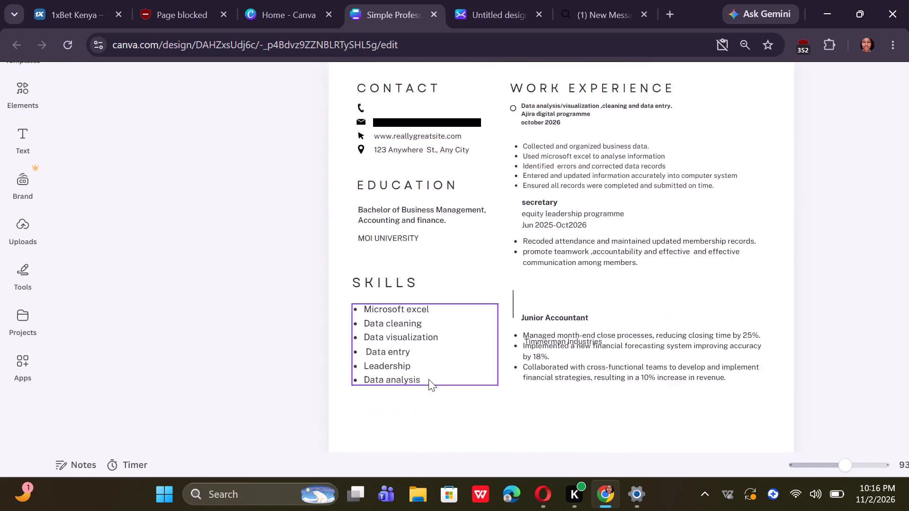
scroll(428, 379, "down", 2)
scroll(428, 379, "right", 1)
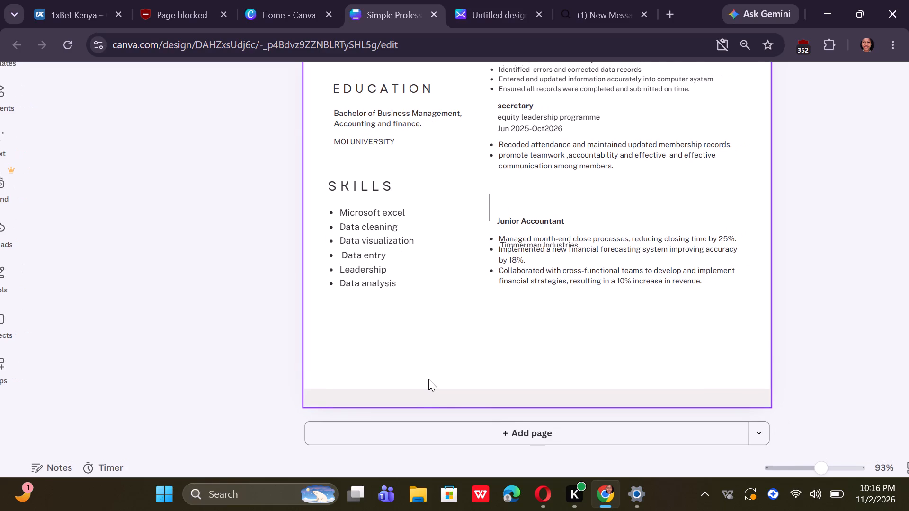
scroll(428, 379, "right", 1)
scroll(428, 379, "up", 5)
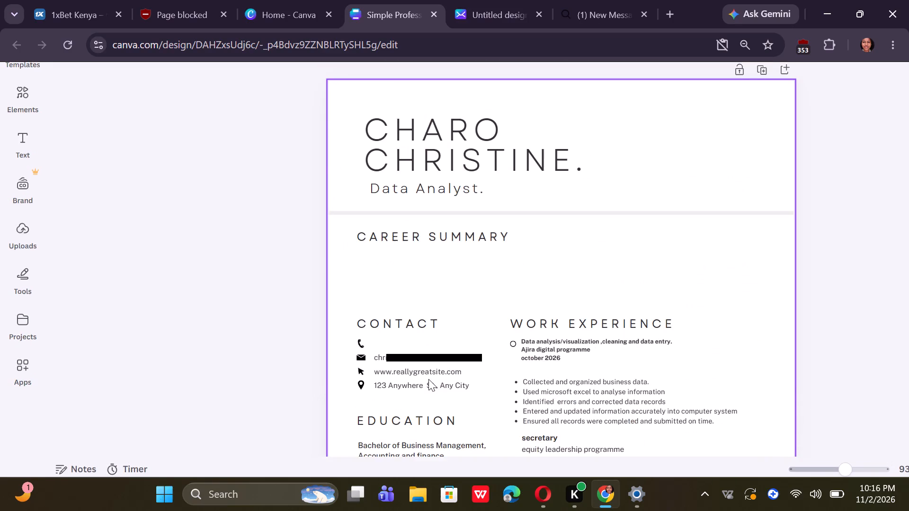
scroll(428, 379, "up", 2)
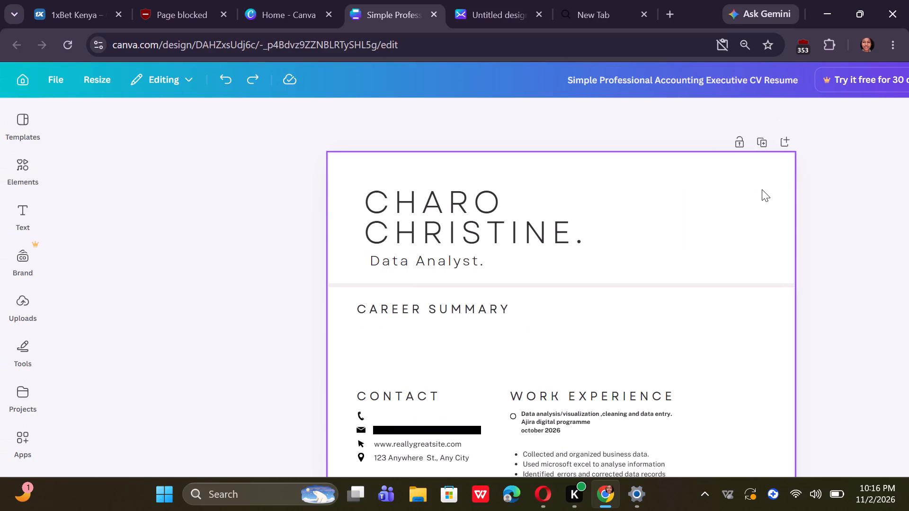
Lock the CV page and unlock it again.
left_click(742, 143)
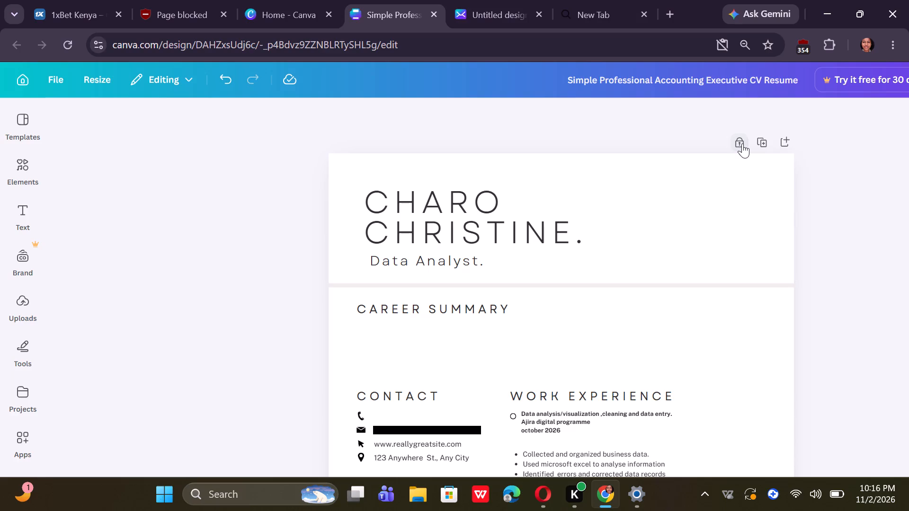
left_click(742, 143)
Open the design's analytics view and close it again.
scroll(805, 116, "left", 4)
scroll(805, 116, "up", 1)
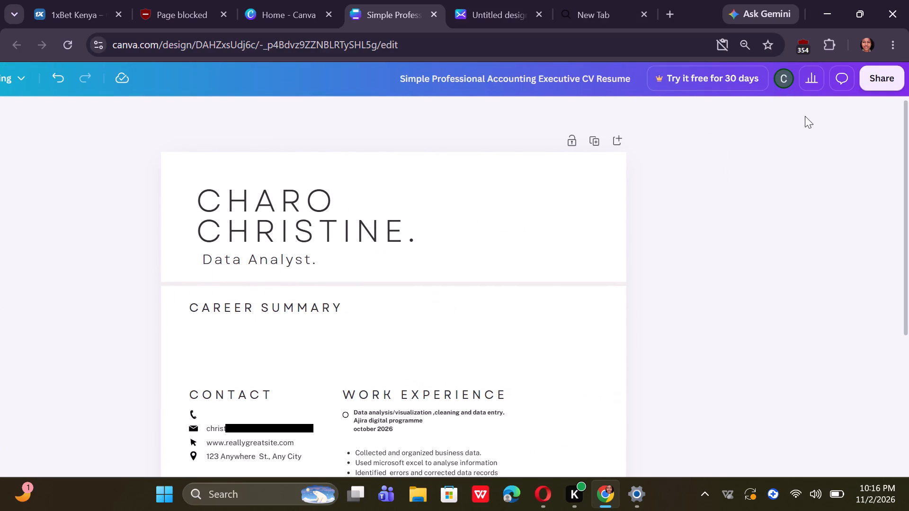
scroll(805, 116, "up", 1)
left_click(810, 78)
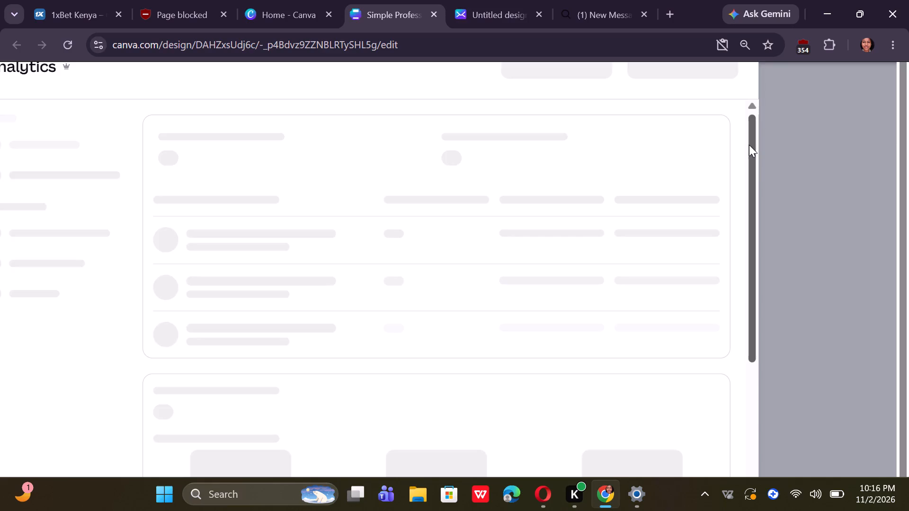
left_click(783, 153)
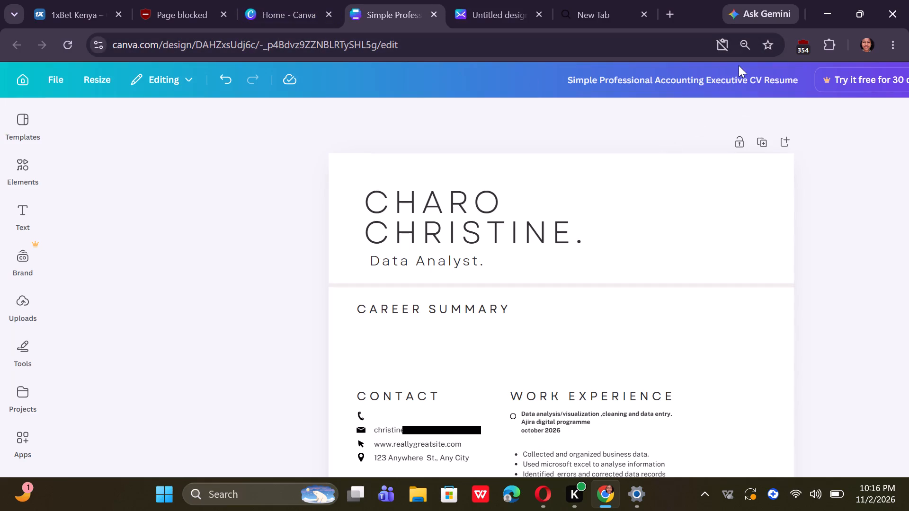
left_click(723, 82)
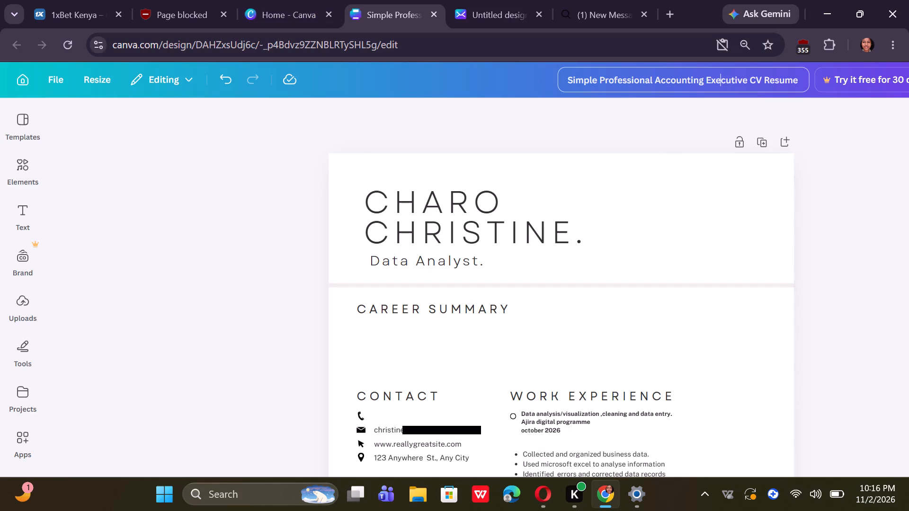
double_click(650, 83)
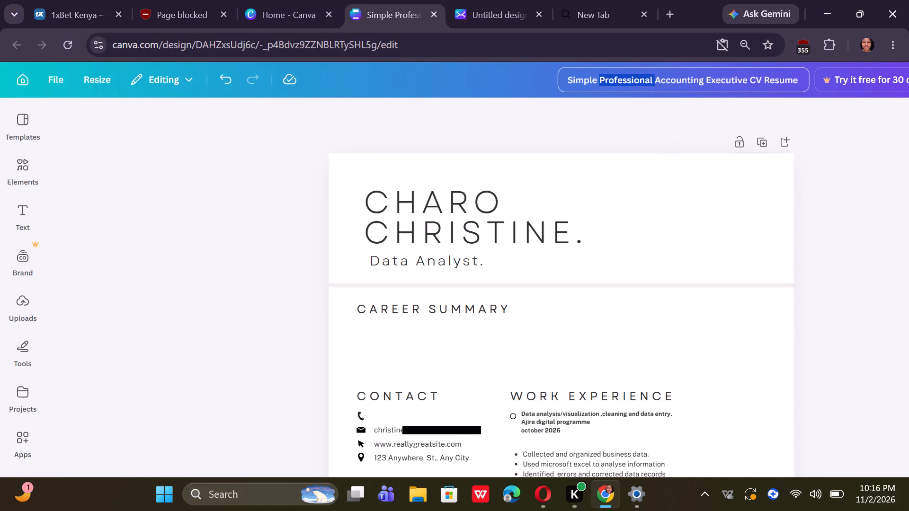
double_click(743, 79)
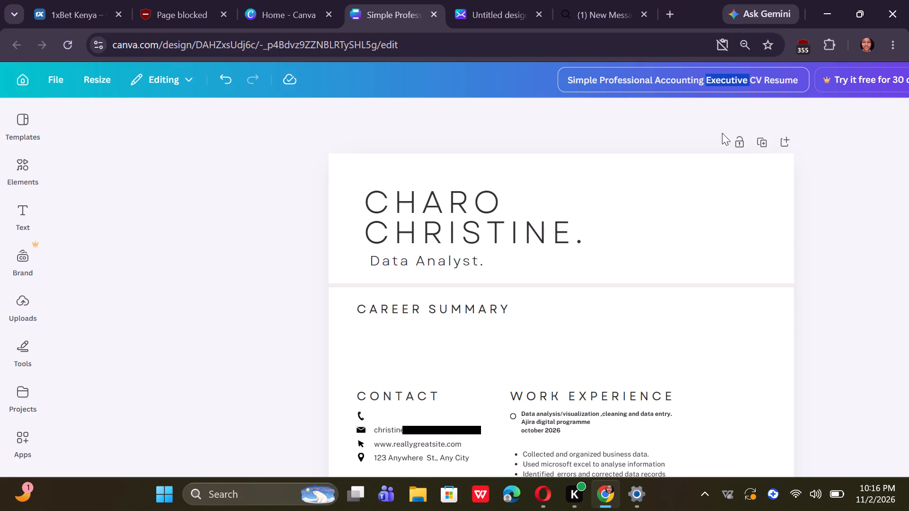
Copy the CV page background.
left_click(705, 185)
right_click(705, 185)
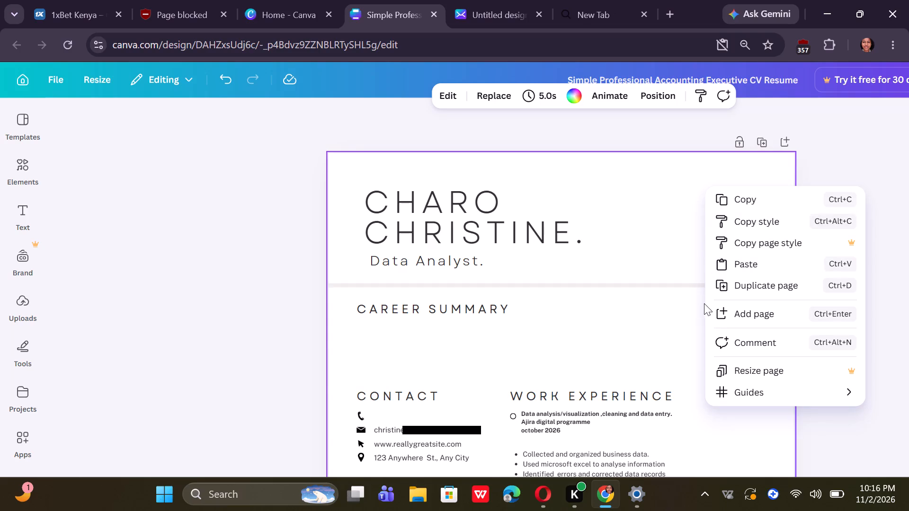
left_click(735, 210)
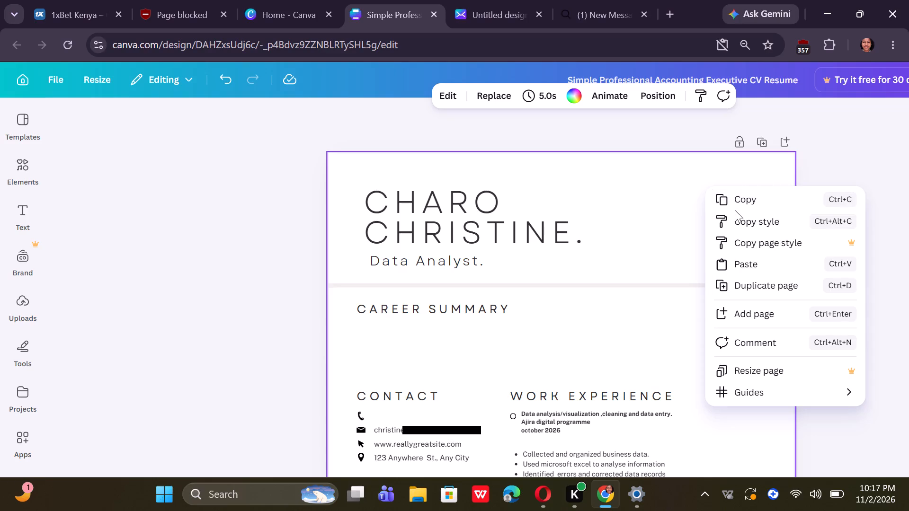
left_click(730, 200)
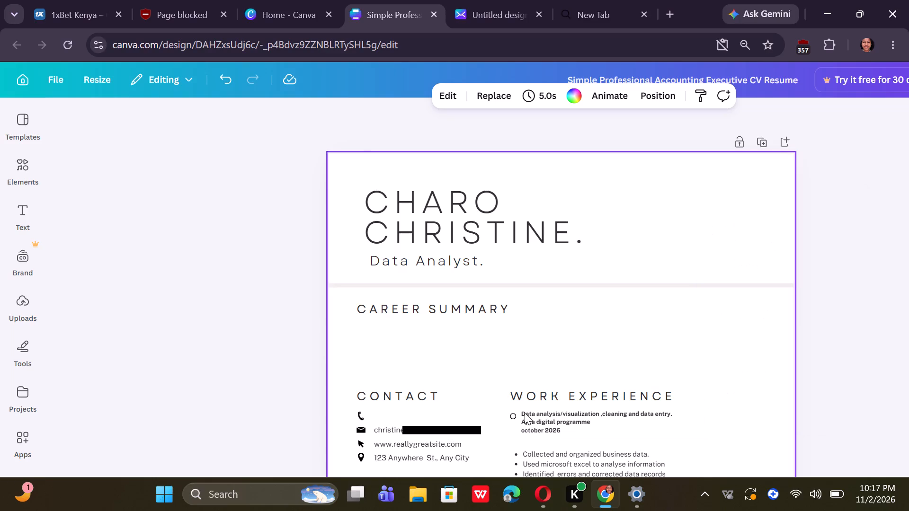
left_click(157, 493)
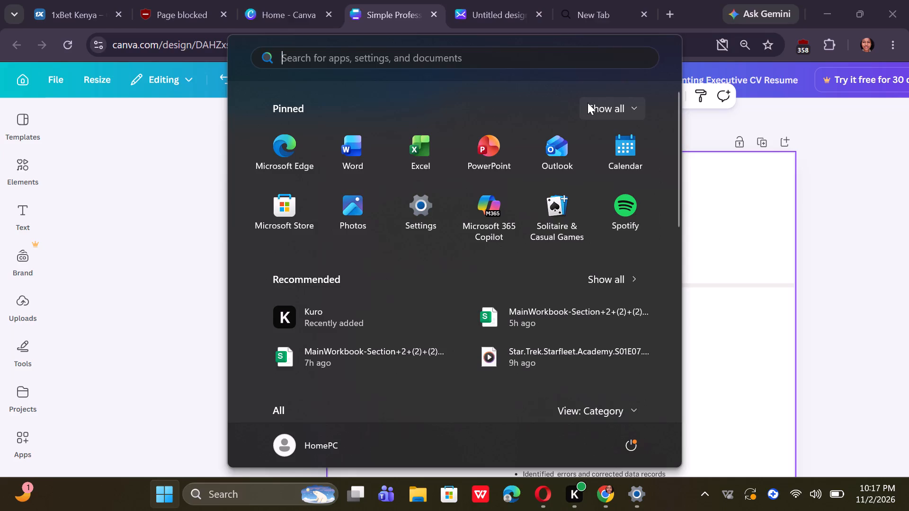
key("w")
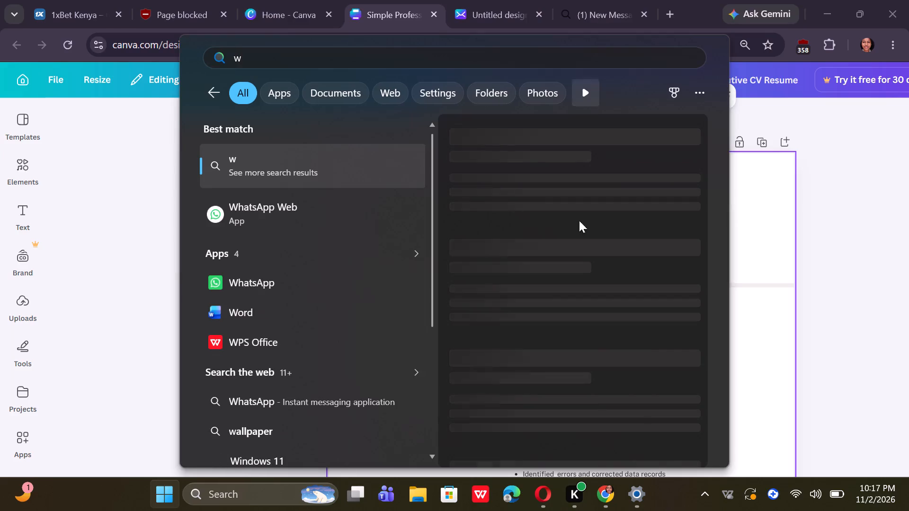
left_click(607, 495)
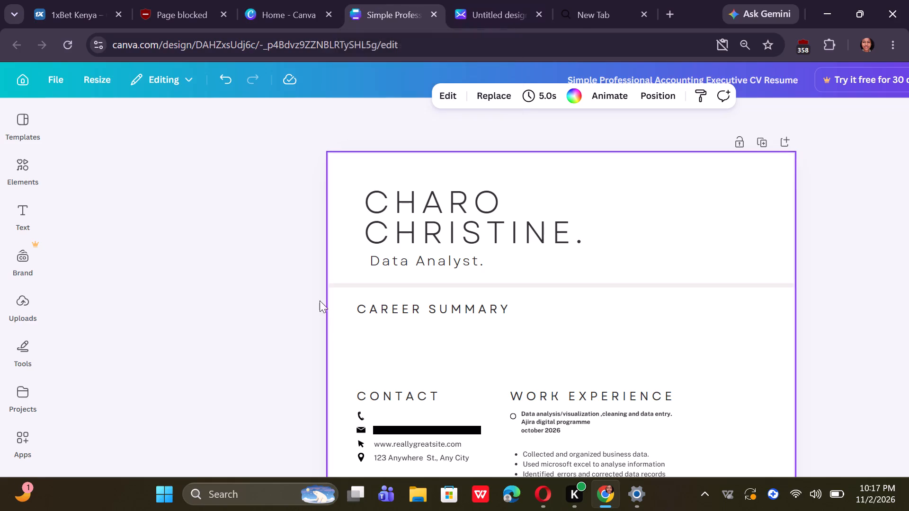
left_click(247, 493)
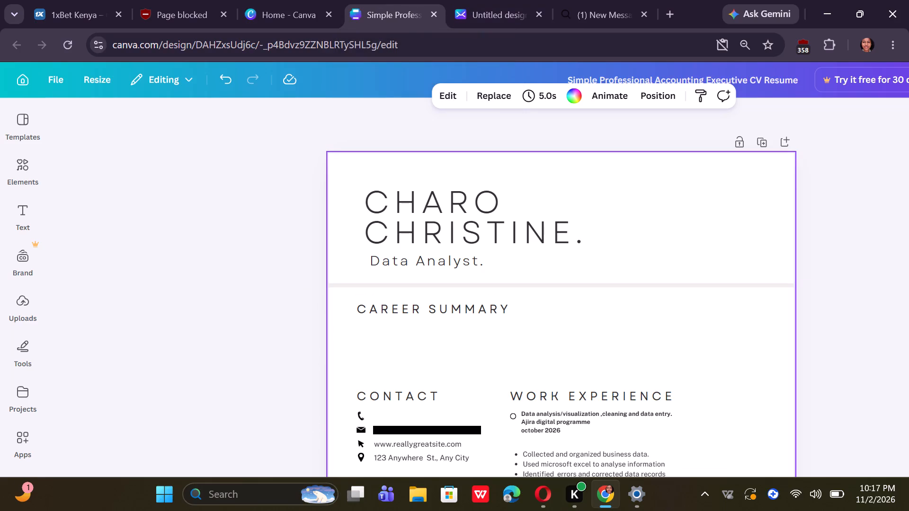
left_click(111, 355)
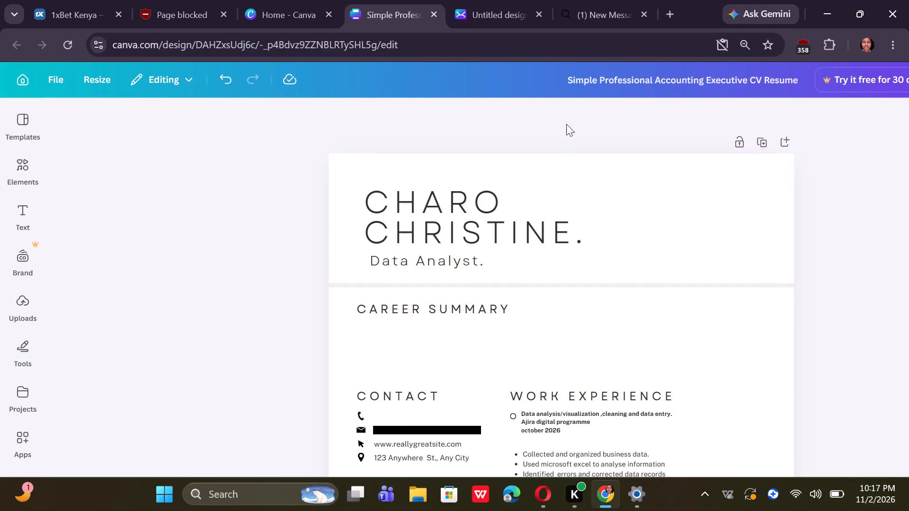
Examine the skills list and the Junior Accountant entry in the lower part of the CV page.
scroll(608, 103, "down", 6)
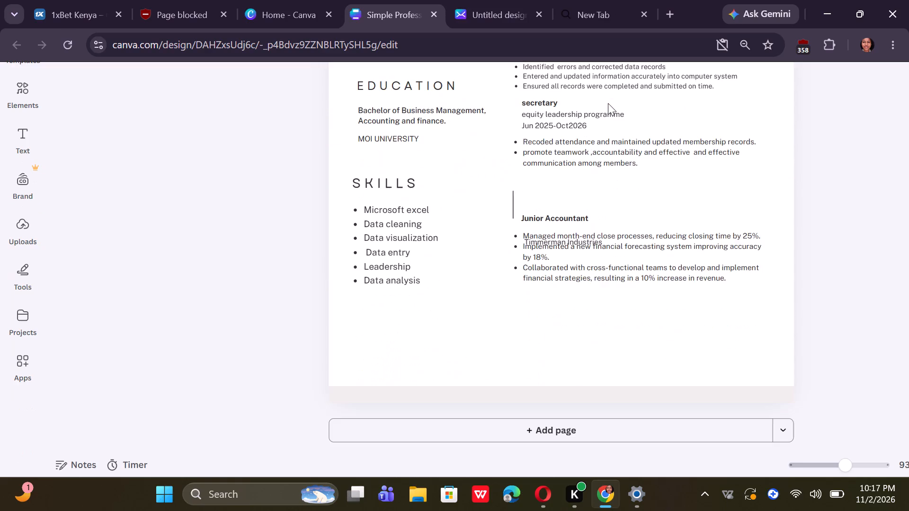